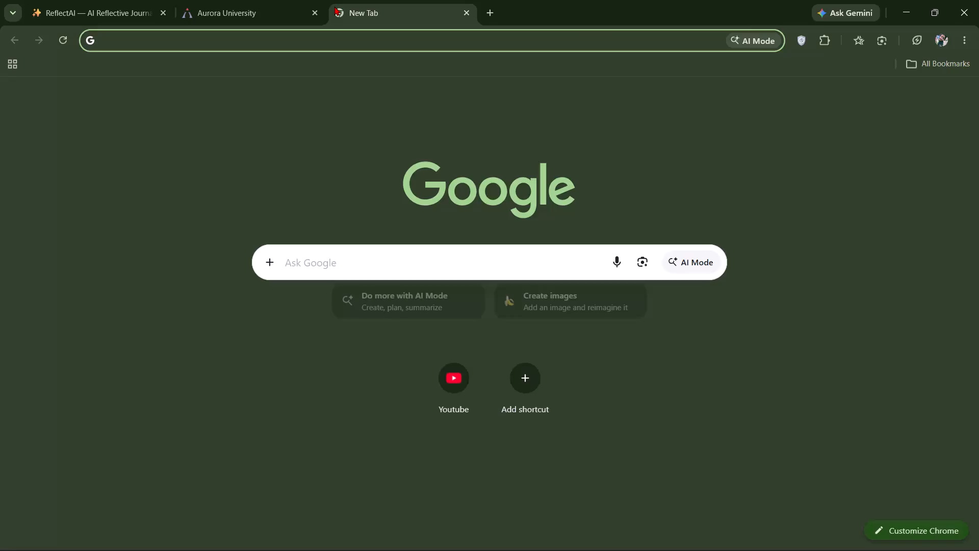
Search Google for PDF TO DOCS and open the iLovePDF result for converting PDF to Word online.
type("df")
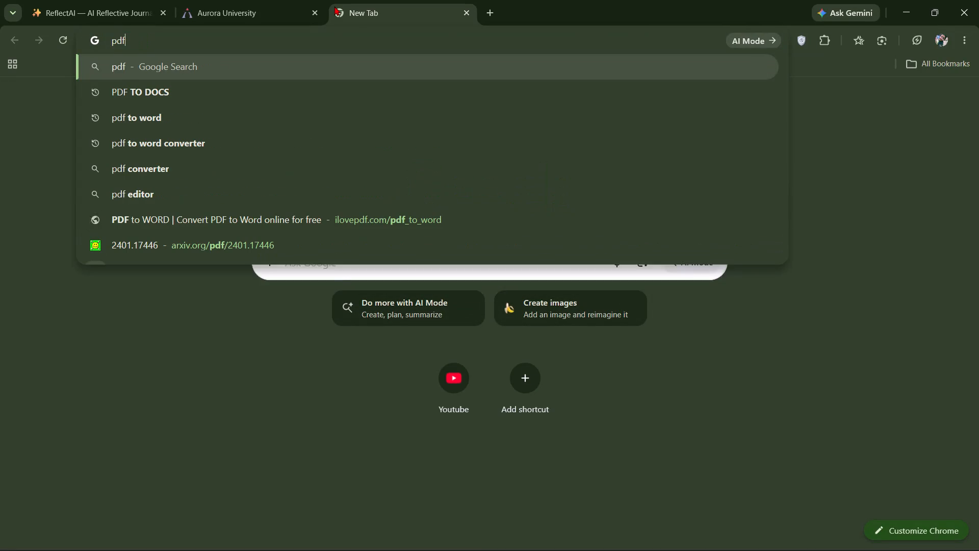
key("Down")
key("Return")
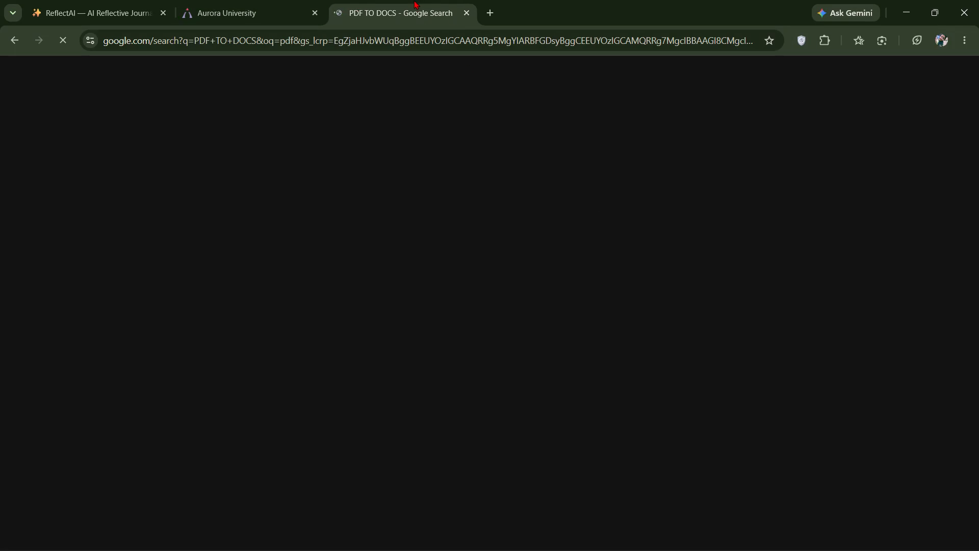
left_click(284, 199)
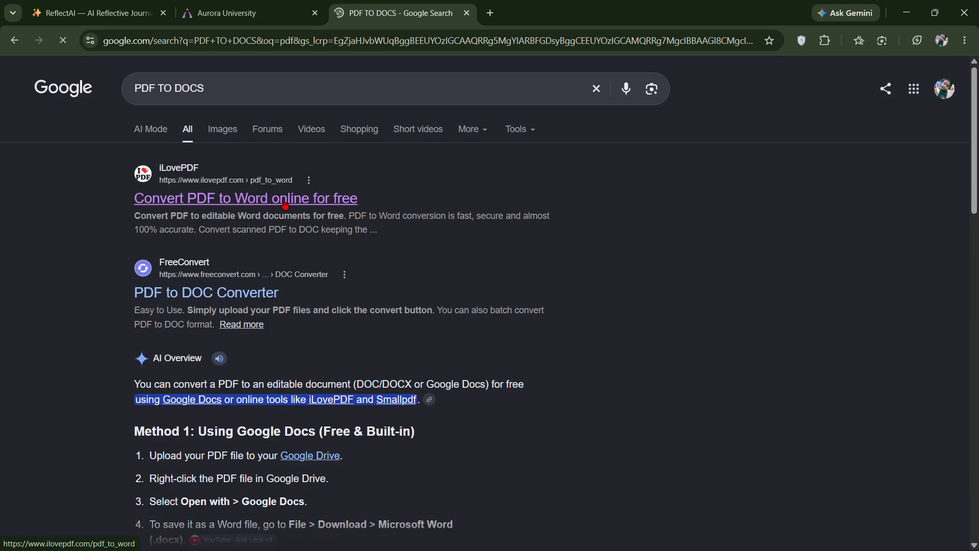
scroll(473, 259, "up", 2)
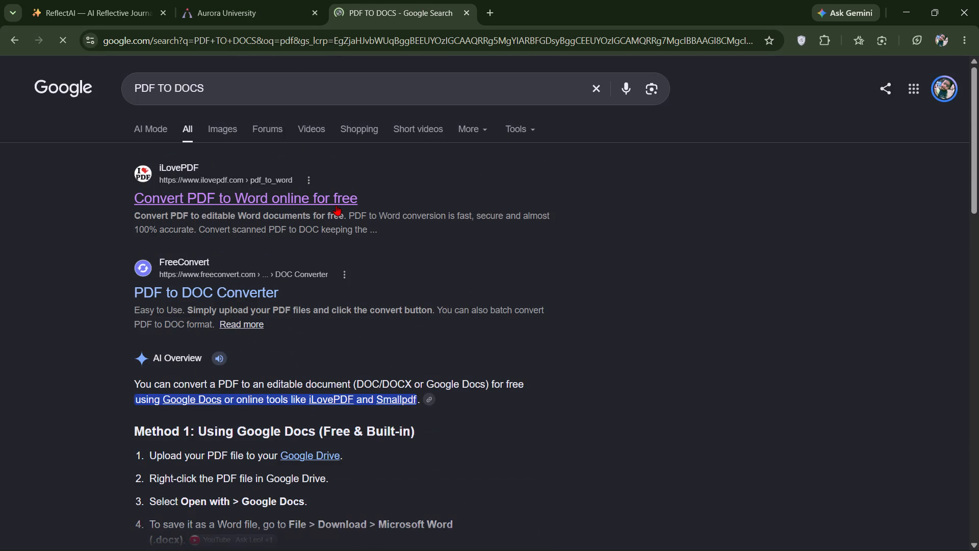
double_click(550, 216)
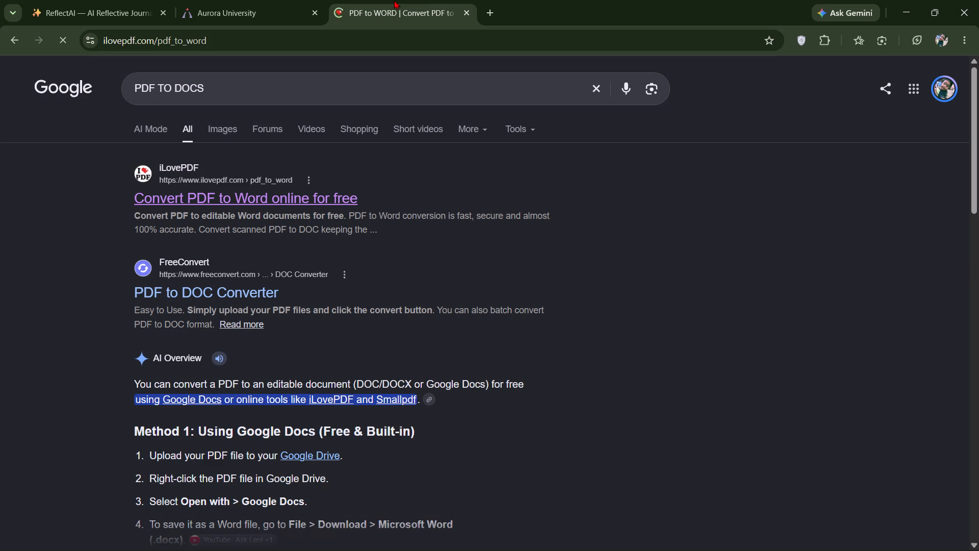
Open the file selection for the PDF to convert in the PDF to WORD Converter.
left_click(493, 224)
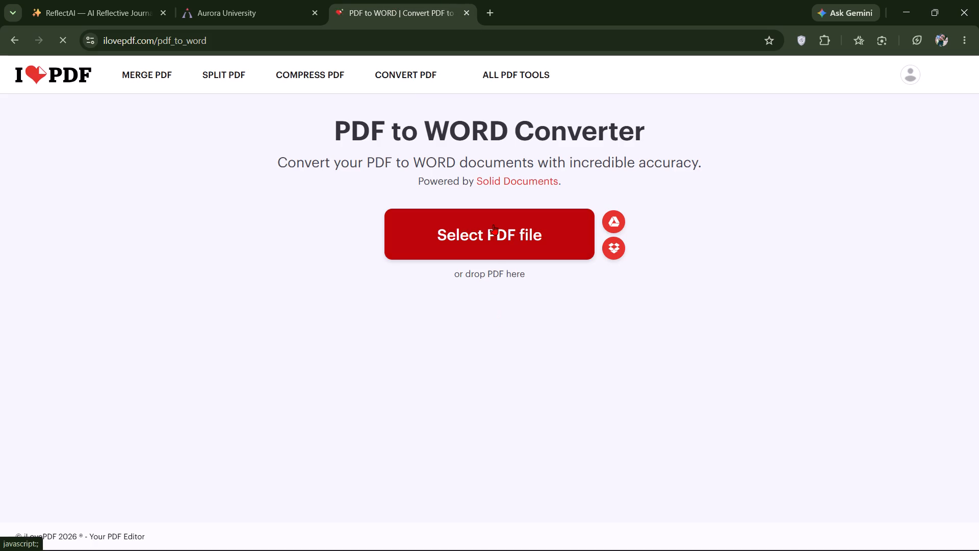
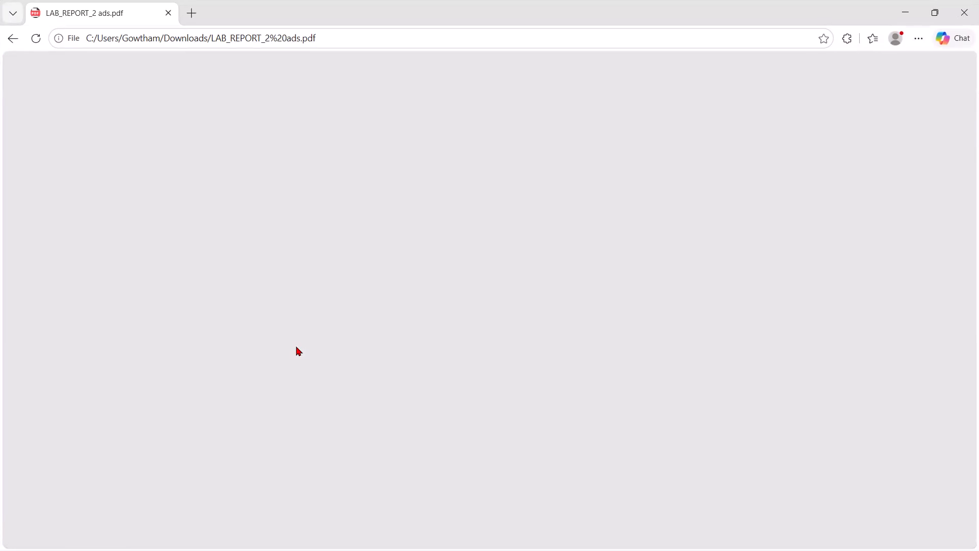
Look through the pages of LAB_REPORT_2 ads.pdf and examine the Convert Array To Linked List screenshot on page 2.
scroll(402, 344, "down", 10)
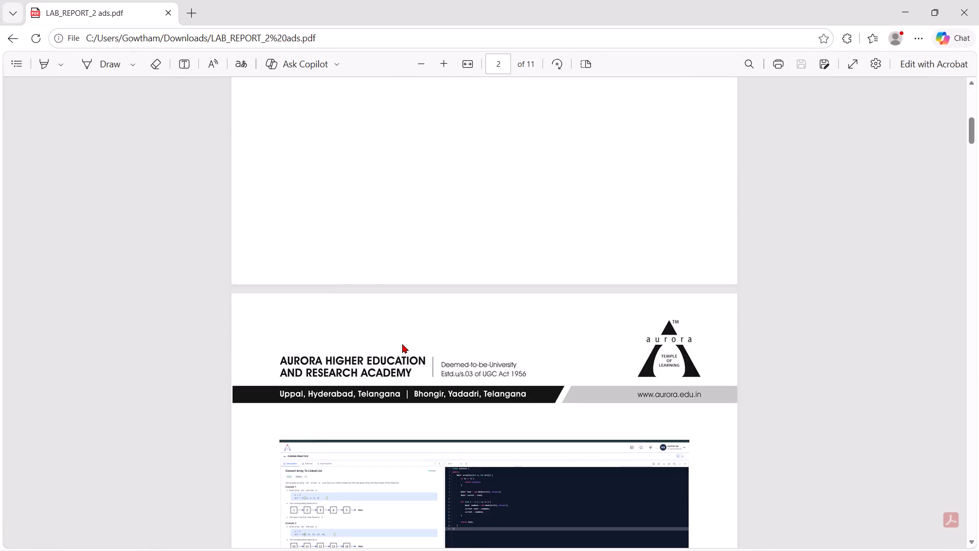
scroll(402, 344, "down", 17)
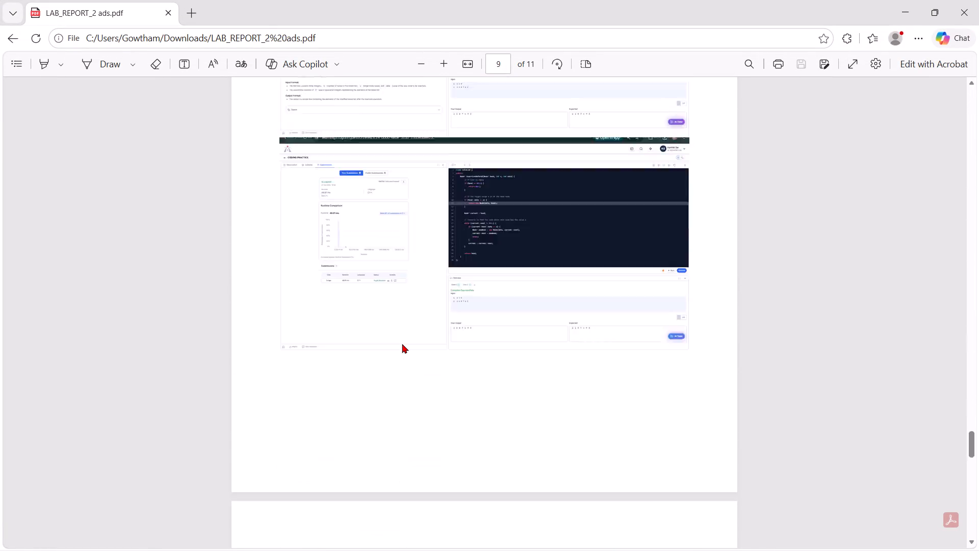
scroll(402, 344, "down", 9)
scroll(402, 344, "up", 20)
scroll(402, 344, "up", 9)
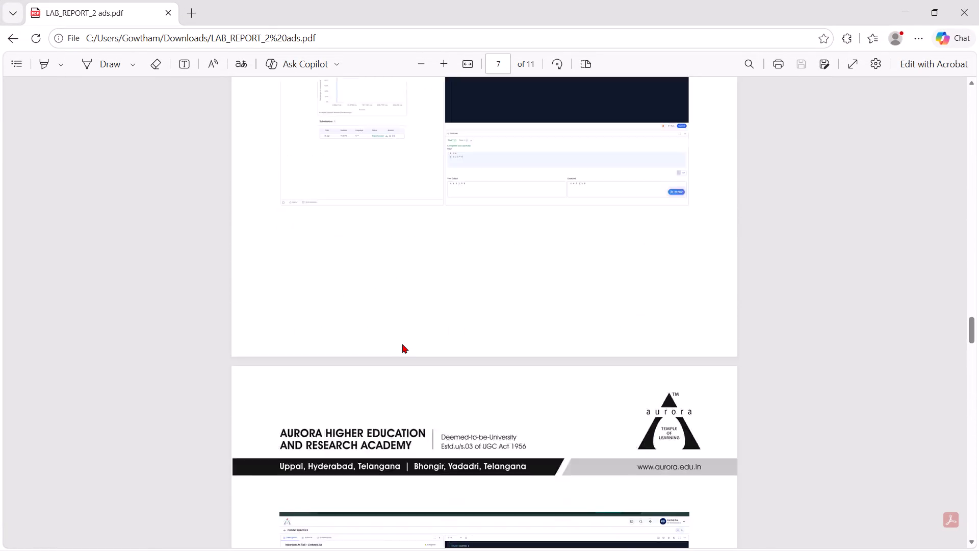
scroll(402, 344, "up", 13)
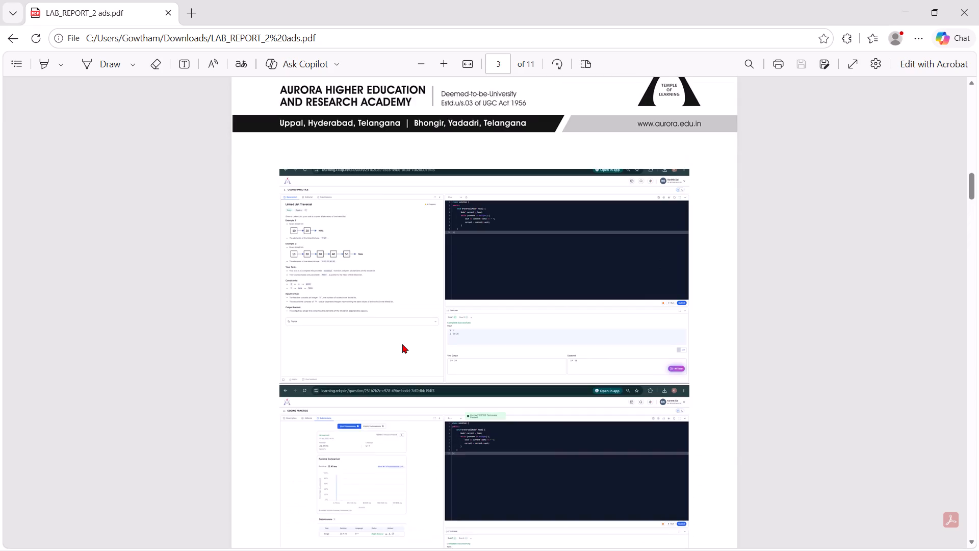
scroll(402, 344, "up", 5)
scroll(402, 344, "down", 6)
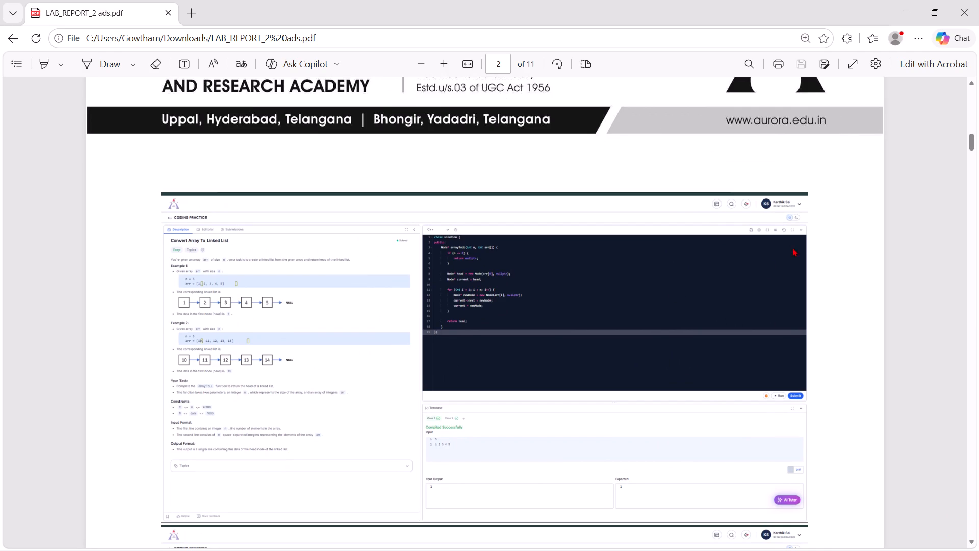
left_click(784, 206)
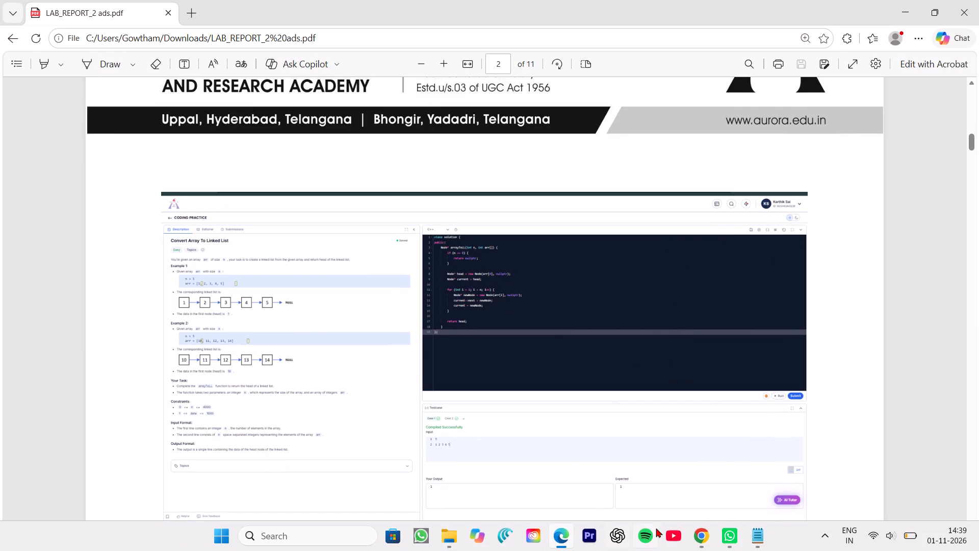
Switch to Chrome and choose the LAB_REPORT_2 ads PDF from the Downloads folder for the PDF to WORD Converter.
left_click(701, 541)
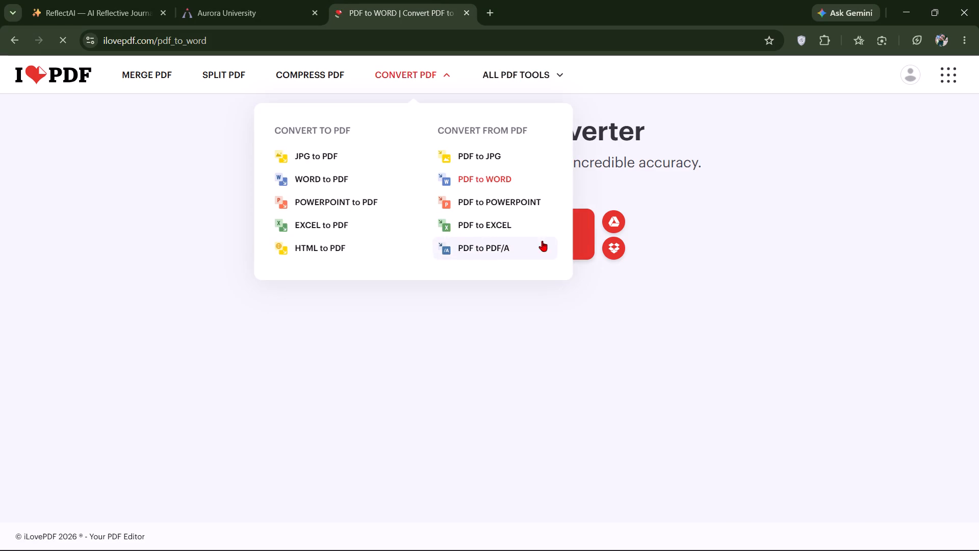
left_click(553, 247)
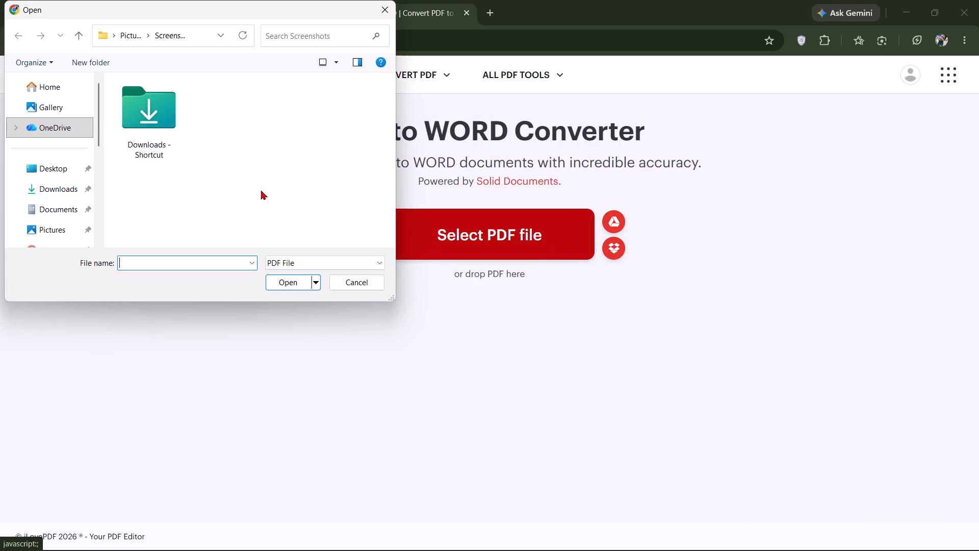
left_click(75, 200)
left_click(75, 190)
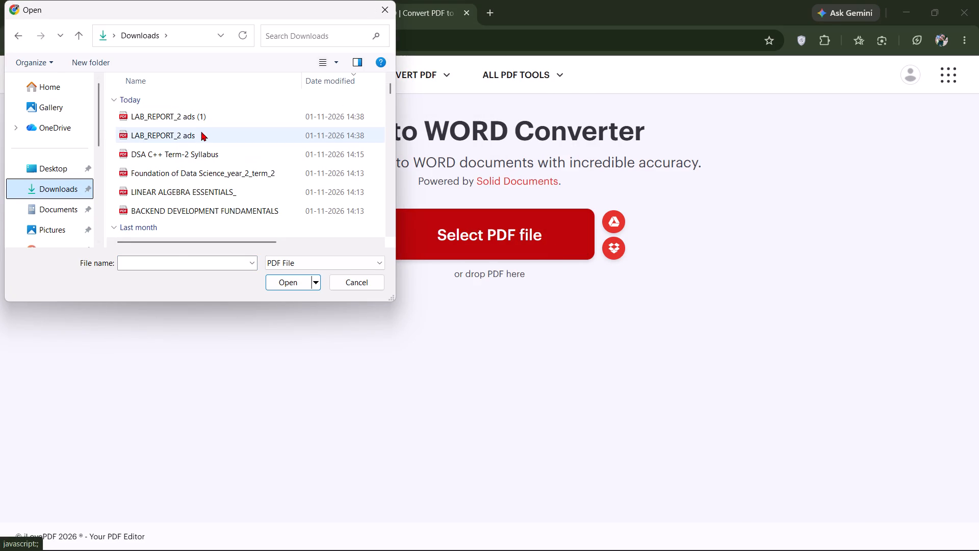
left_click(201, 135)
left_click(300, 287)
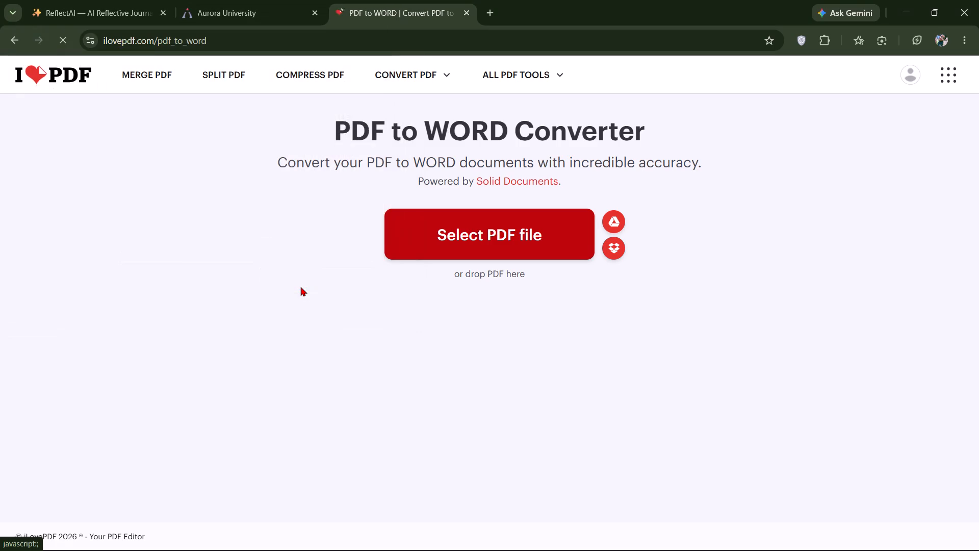
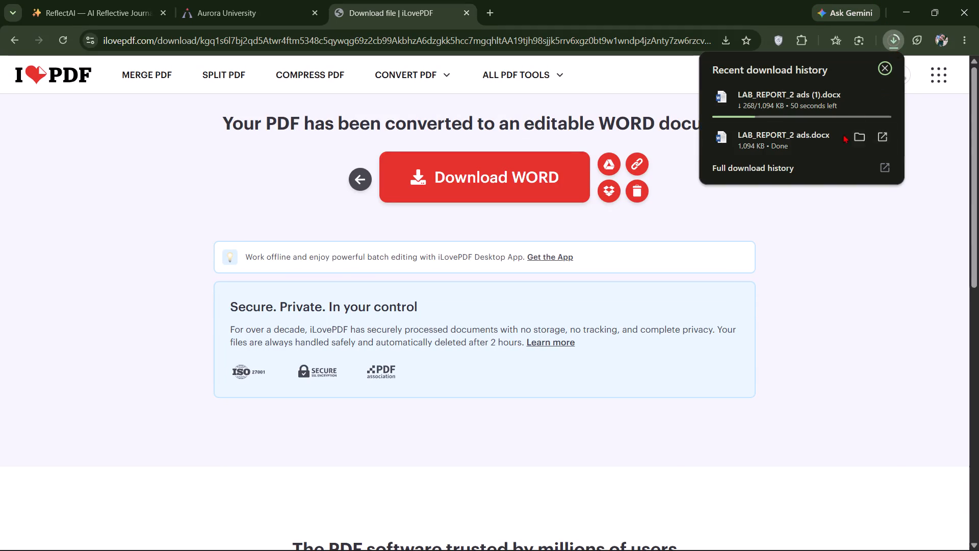
left_click(769, 143)
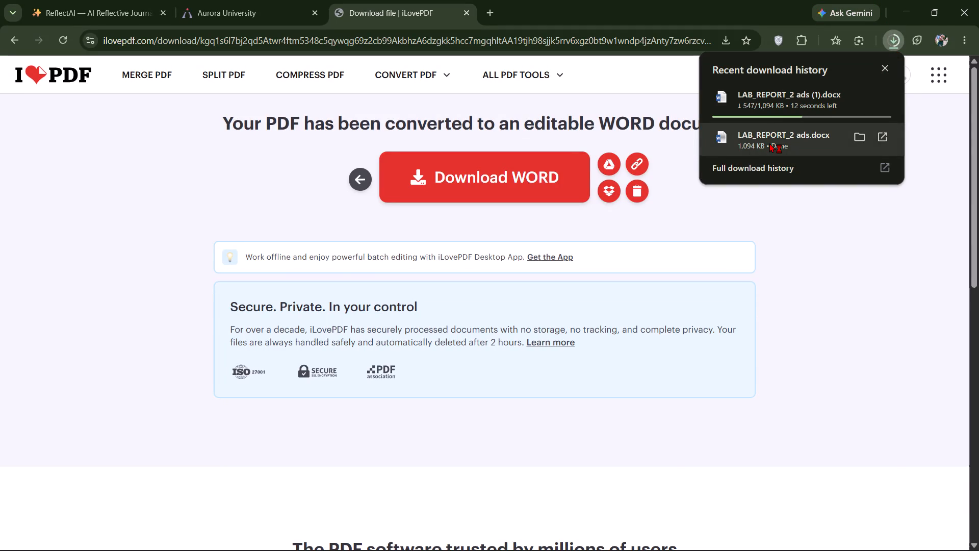
double_click(769, 143)
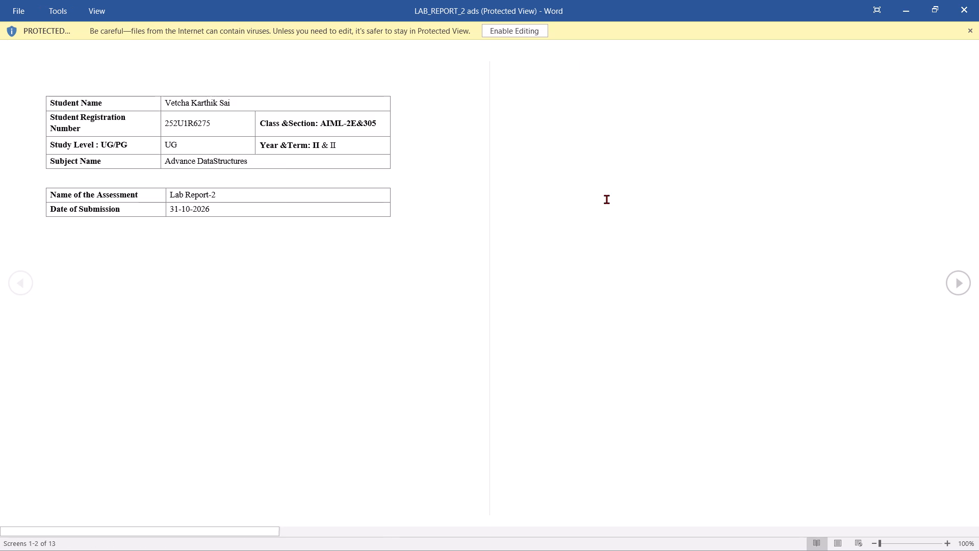
left_click(523, 28)
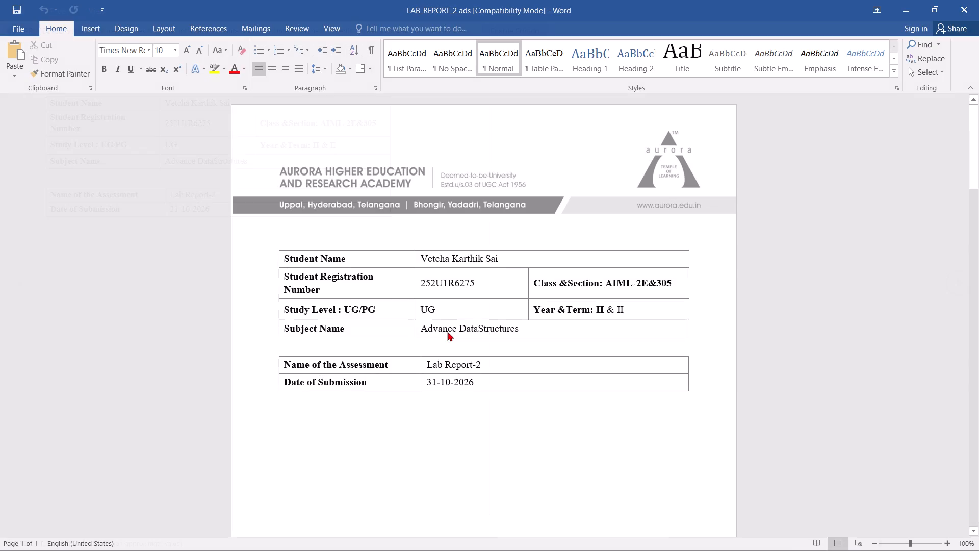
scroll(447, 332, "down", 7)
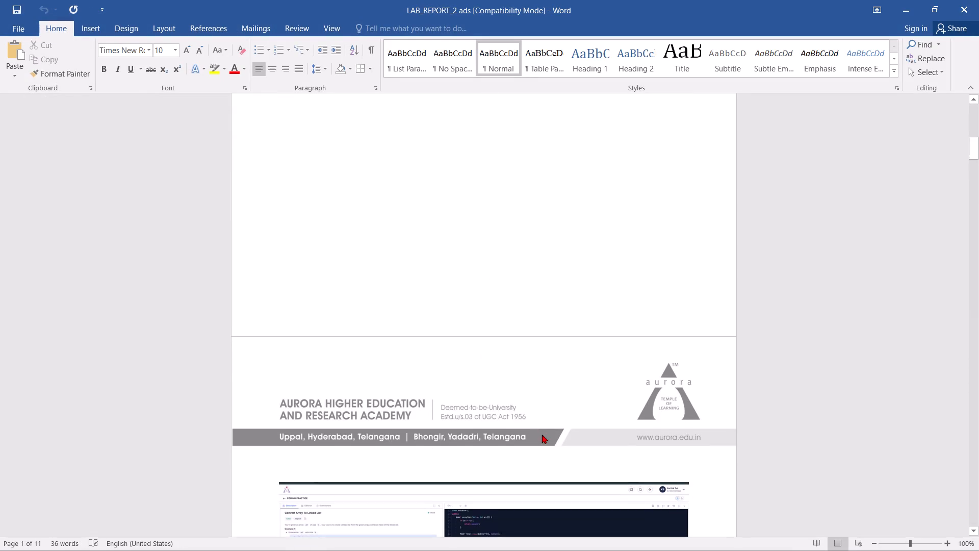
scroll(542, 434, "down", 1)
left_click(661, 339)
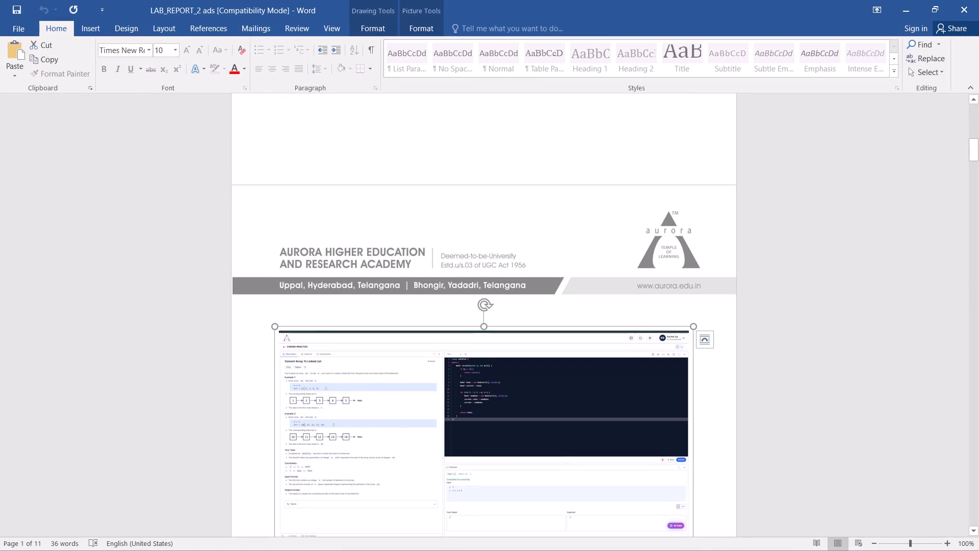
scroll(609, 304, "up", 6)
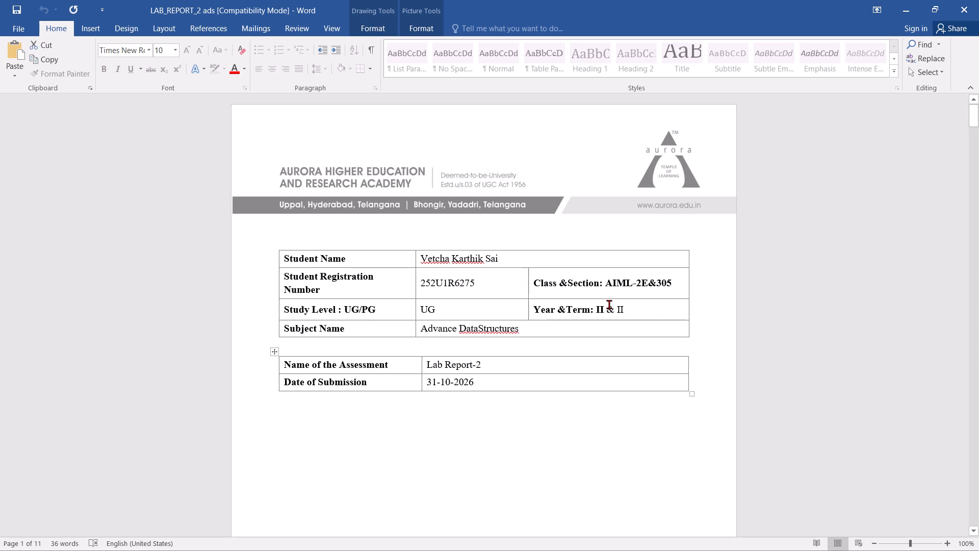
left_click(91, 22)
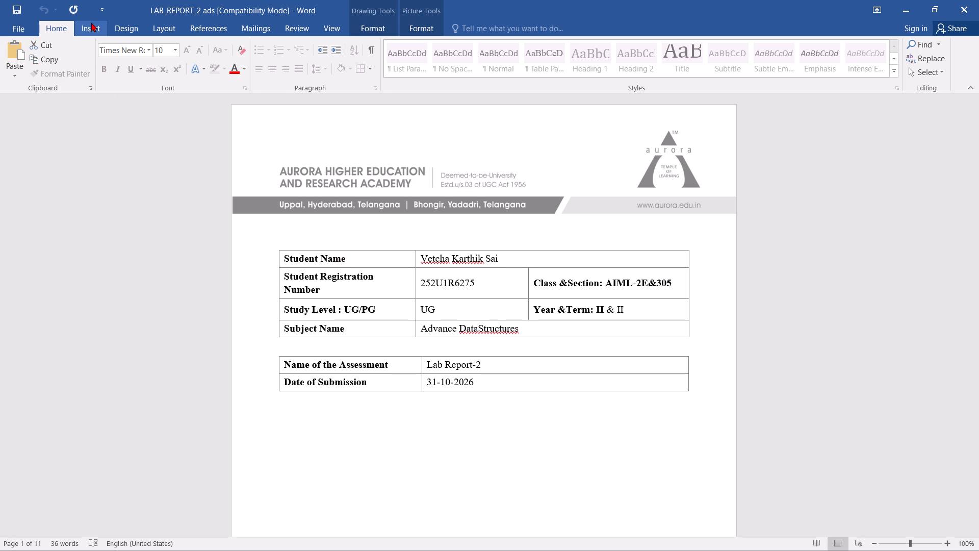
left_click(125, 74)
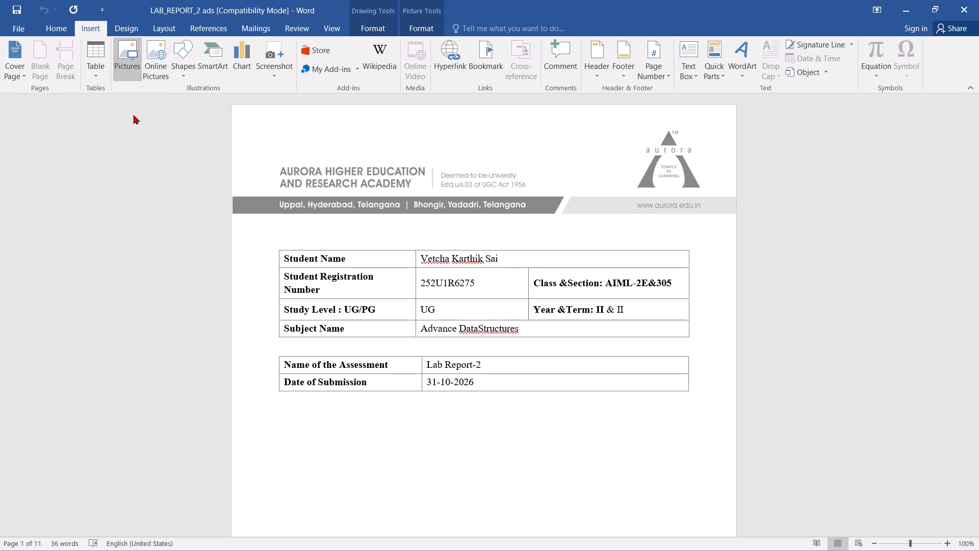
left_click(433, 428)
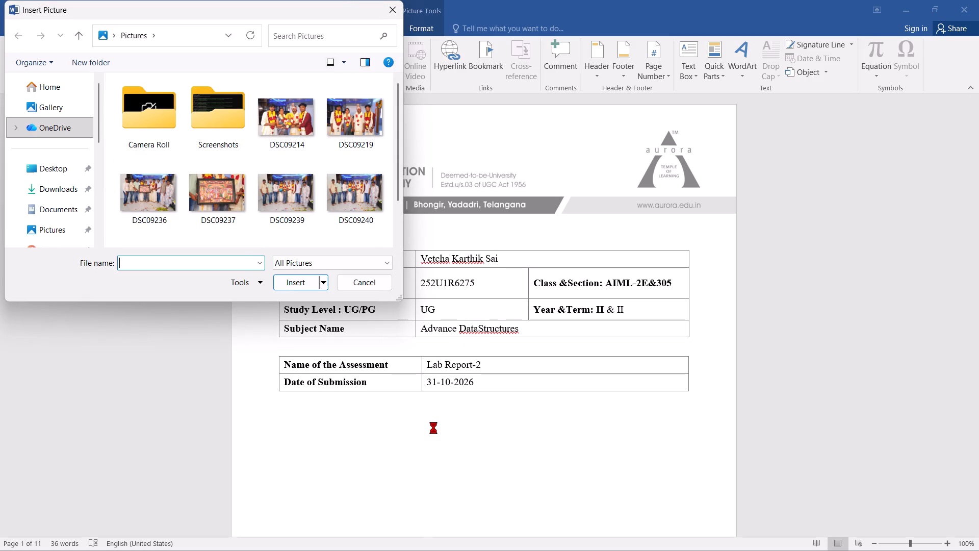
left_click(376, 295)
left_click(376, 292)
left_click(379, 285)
Insert three line breaks at the end of the Date of Submission row on the first page.
scroll(379, 285, "down", 1)
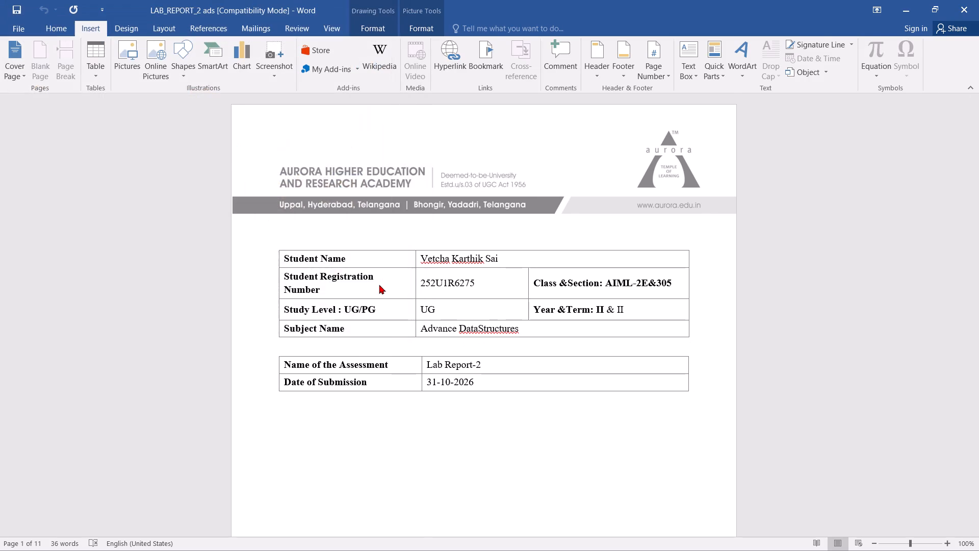
scroll(379, 285, "down", 3)
left_click(313, 391)
left_click(304, 355)
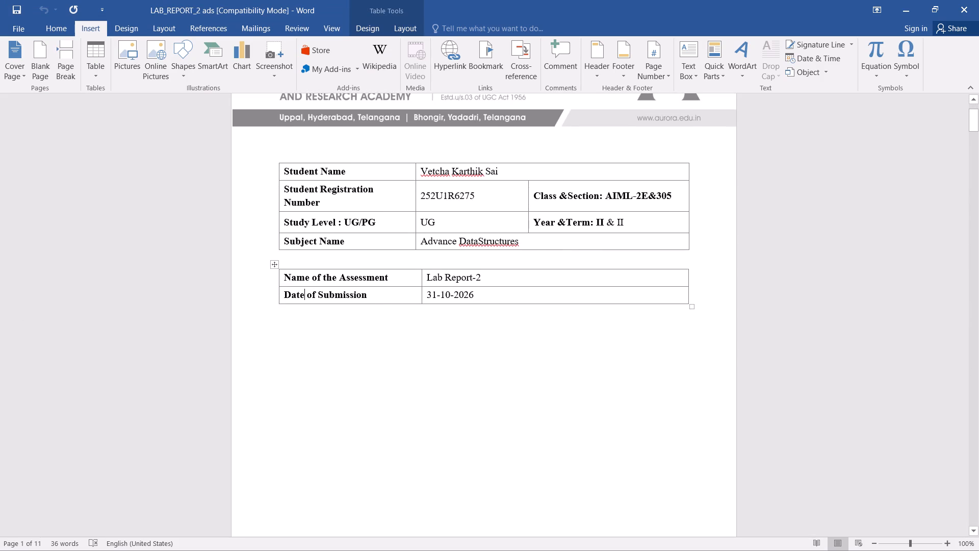
left_click(708, 302)
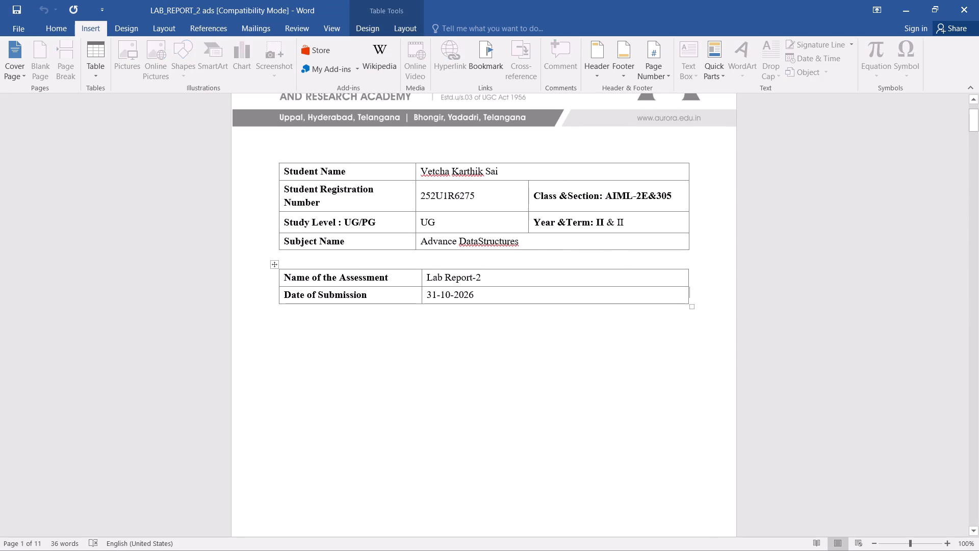
key("shift+Return")
key("shift+Return")
key("shift+Return")
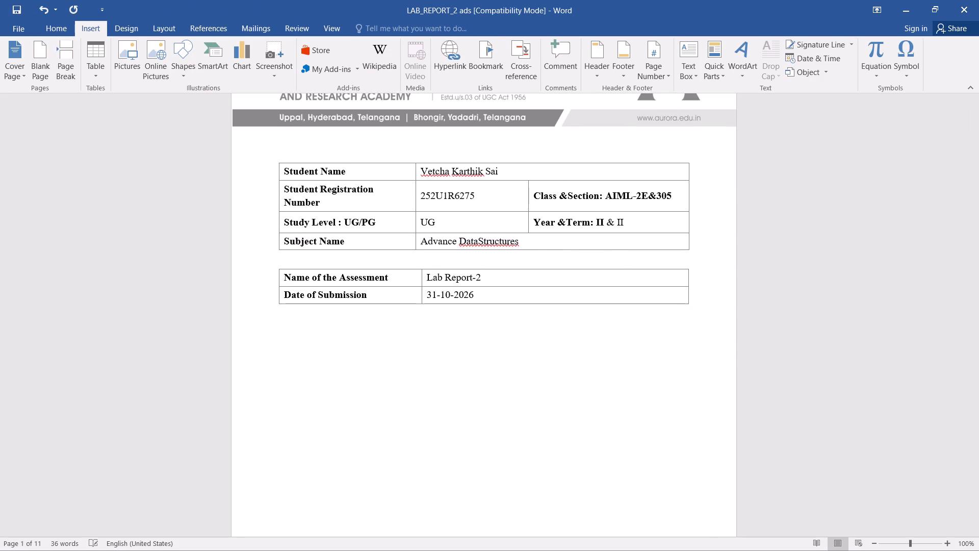
scroll(549, 374, "down", 8)
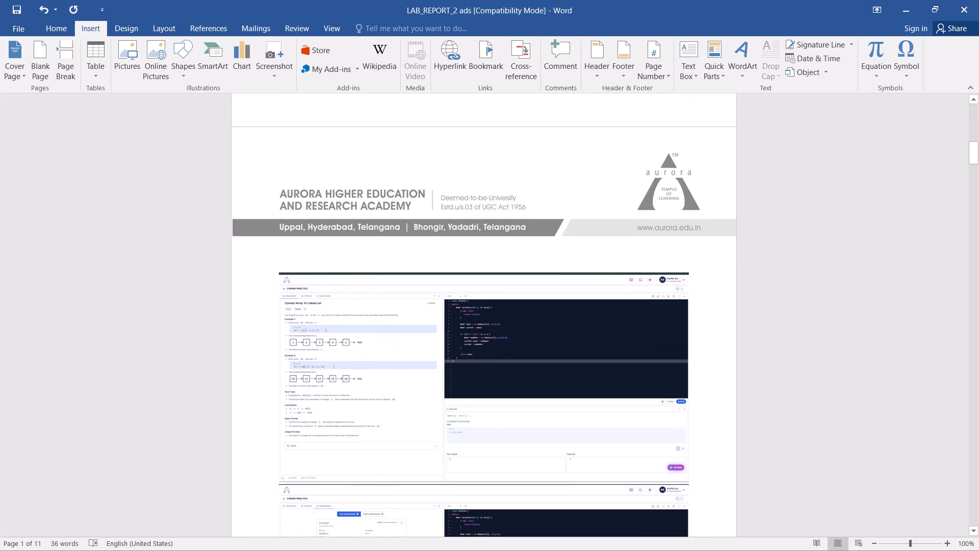
scroll(549, 374, "up", 1)
left_click(373, 281)
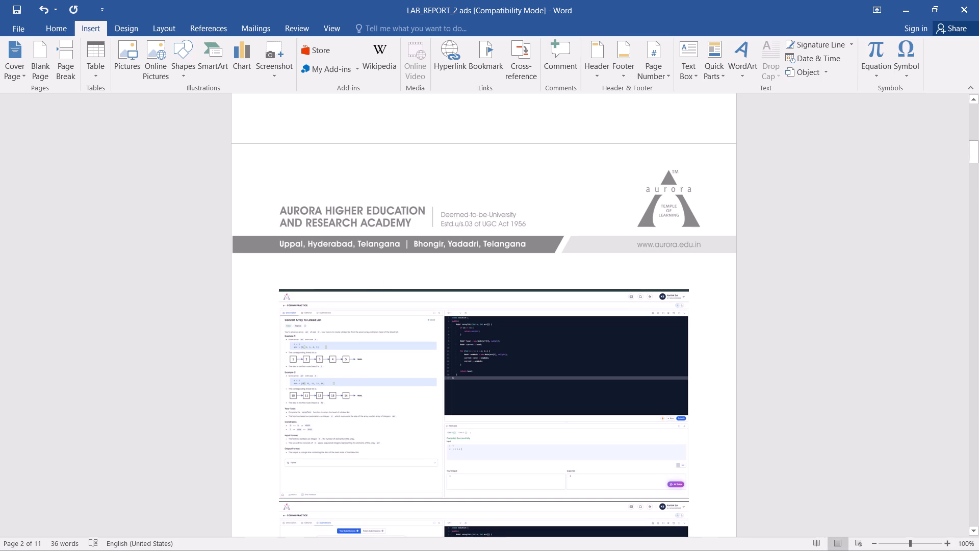
left_click(134, 65)
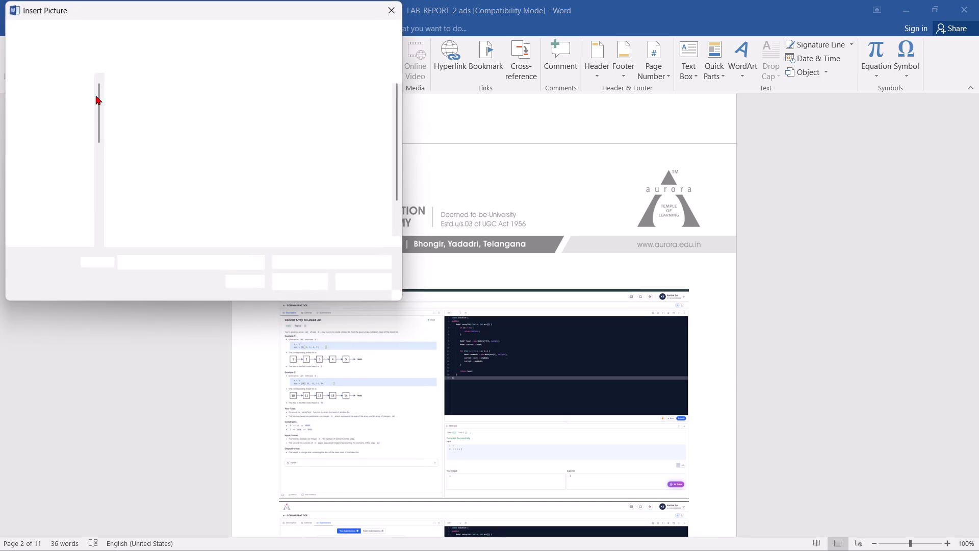
left_click(60, 102)
scroll(253, 170, "down", 2)
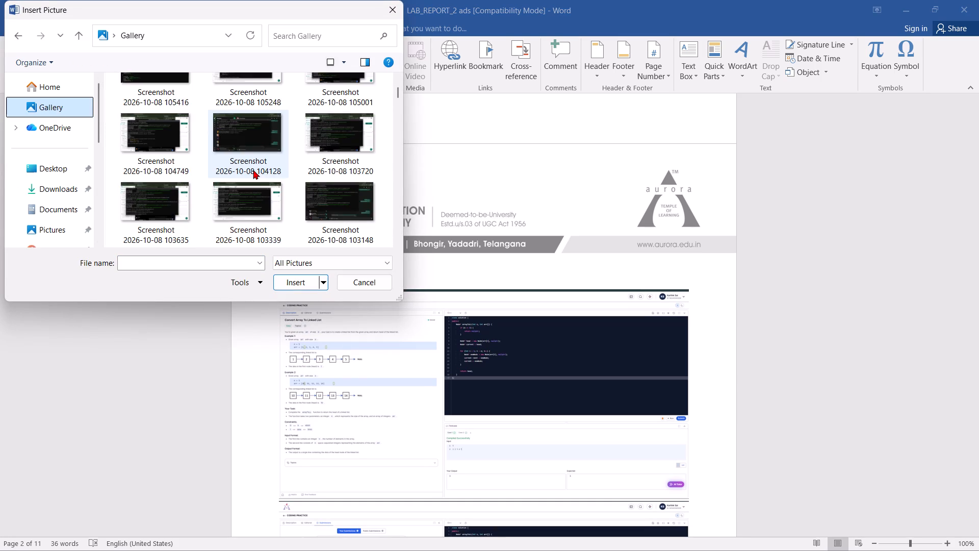
scroll(253, 170, "down", 3)
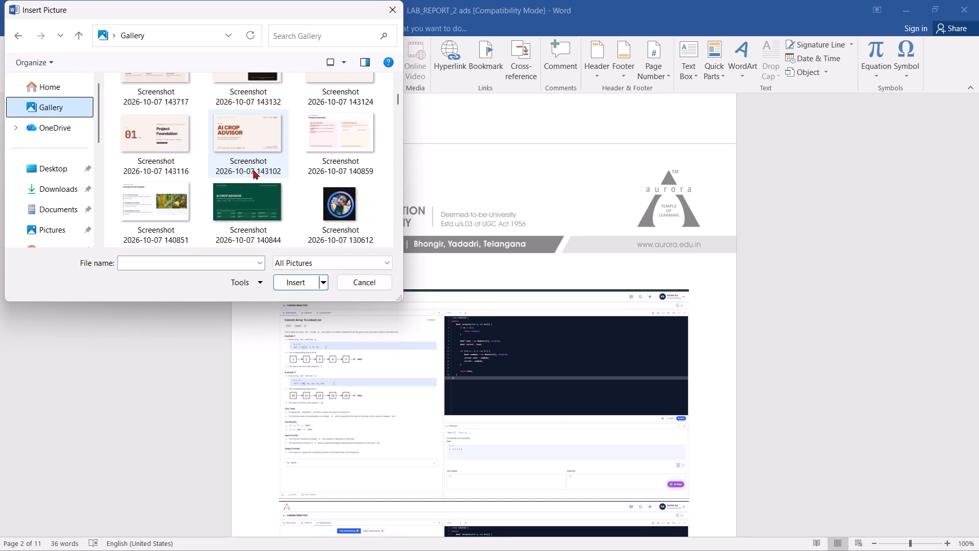
scroll(253, 170, "down", 3)
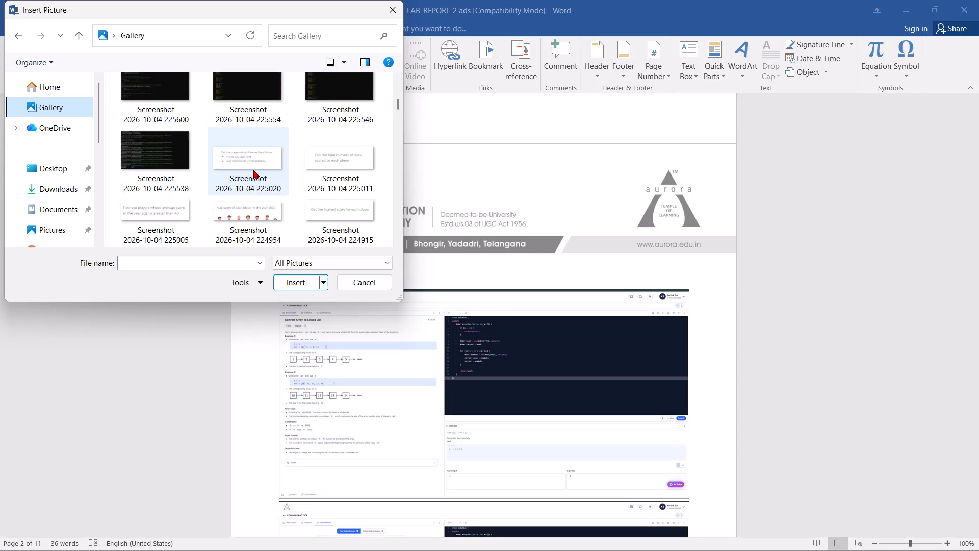
scroll(253, 170, "down", 3)
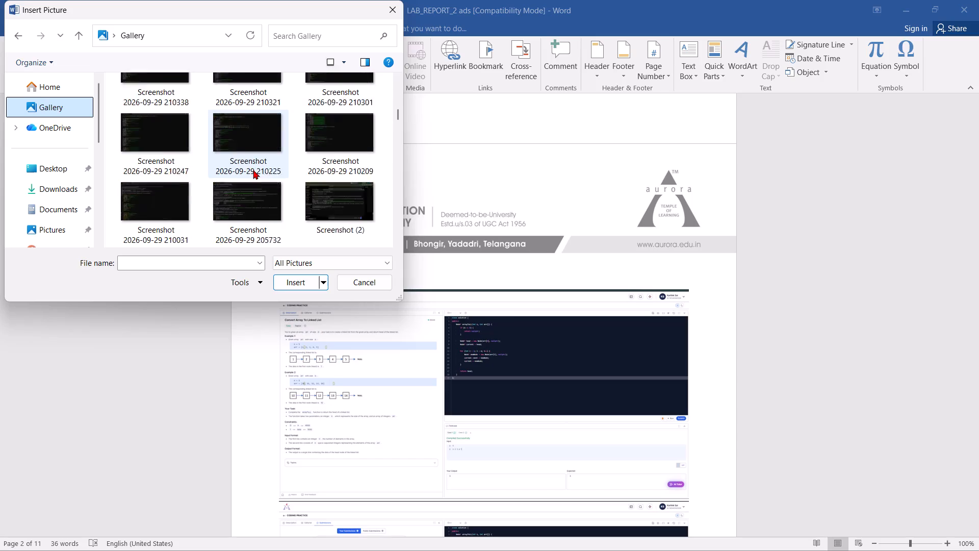
scroll(253, 170, "down", 4)
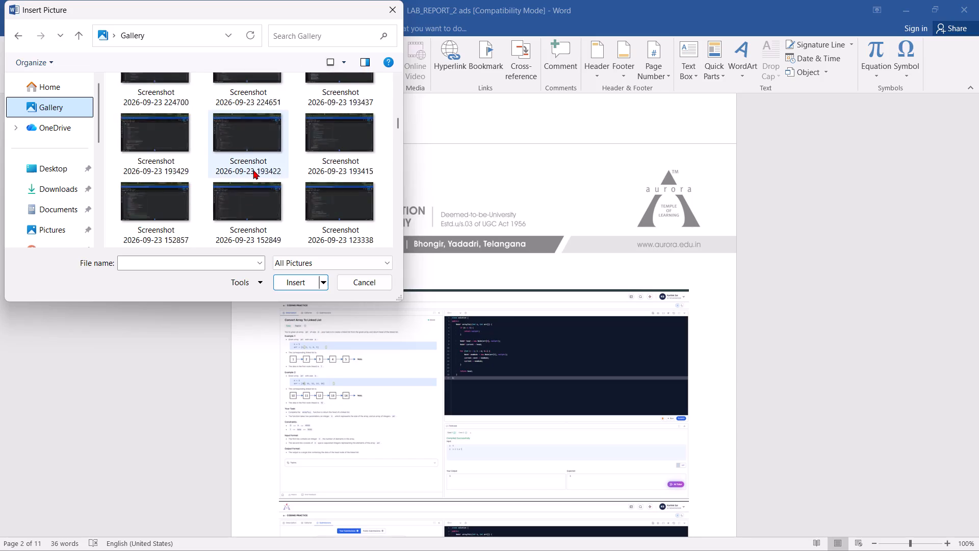
scroll(253, 170, "down", 1)
scroll(253, 170, "up", 1)
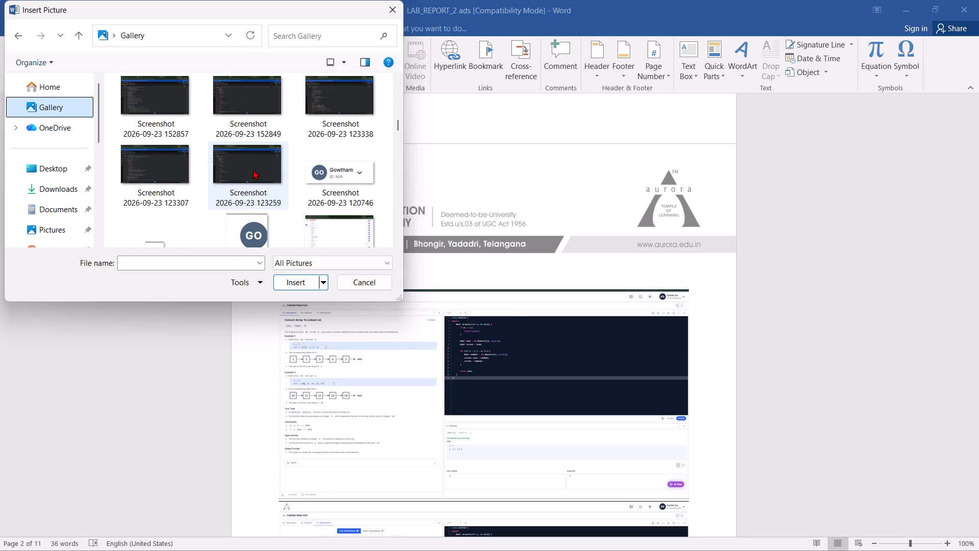
left_click(311, 149)
left_click(304, 282)
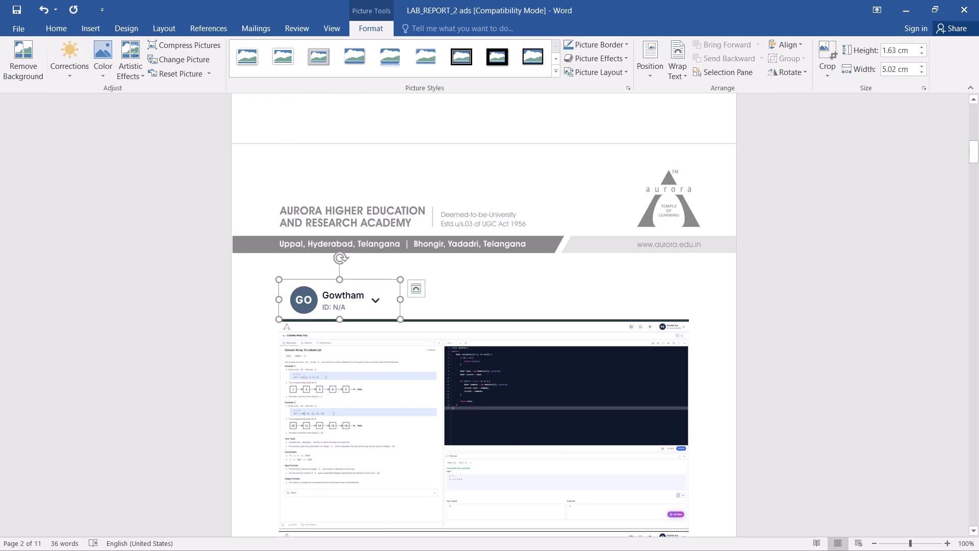
Set the badge picture In Front of Text, shrink it to about 0.7 by 2.16 cm and move it over the first screenshot's account badge.
left_click(422, 295)
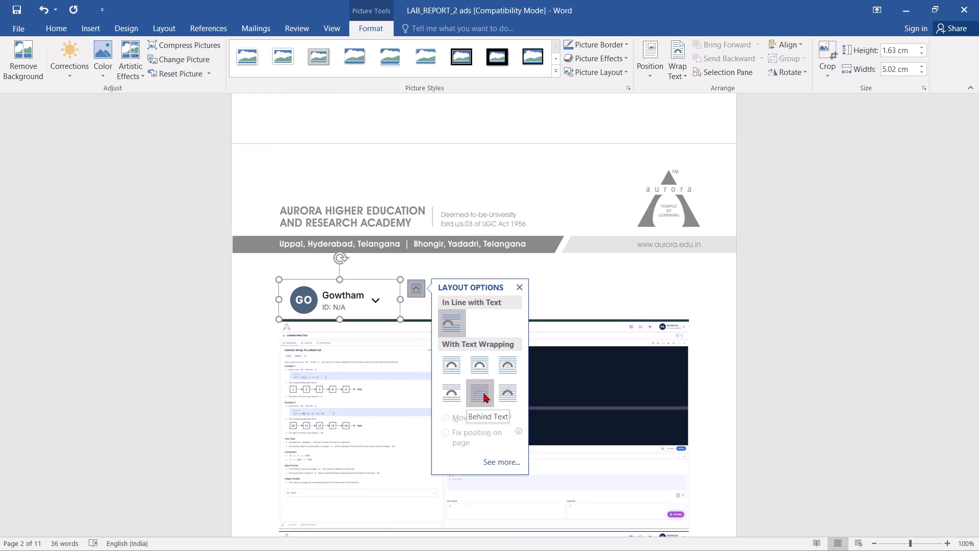
left_click(503, 395)
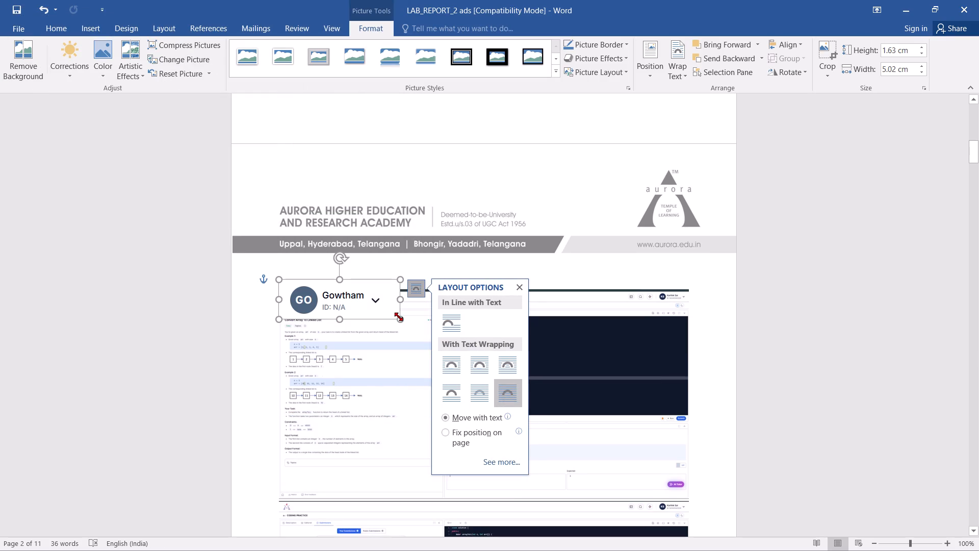
left_click_drag(398, 316, 331, 280)
left_click_drag(292, 287, 661, 299)
Reduce the badge picture to about 0.44 by 1.35 cm so it fits inside the first coding screenshot's header.
scroll(661, 299, "up", 5, "ctrl")
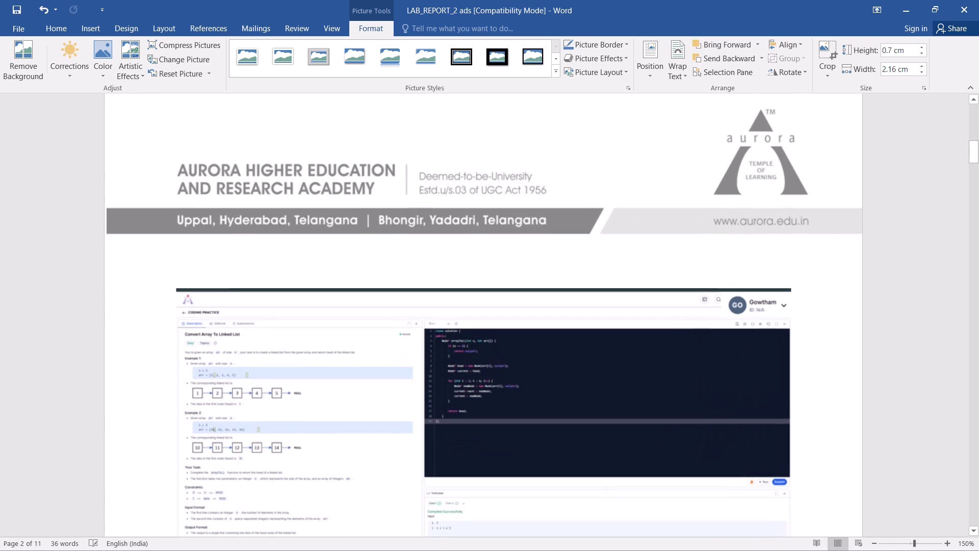
left_click_drag(723, 316, 741, 302)
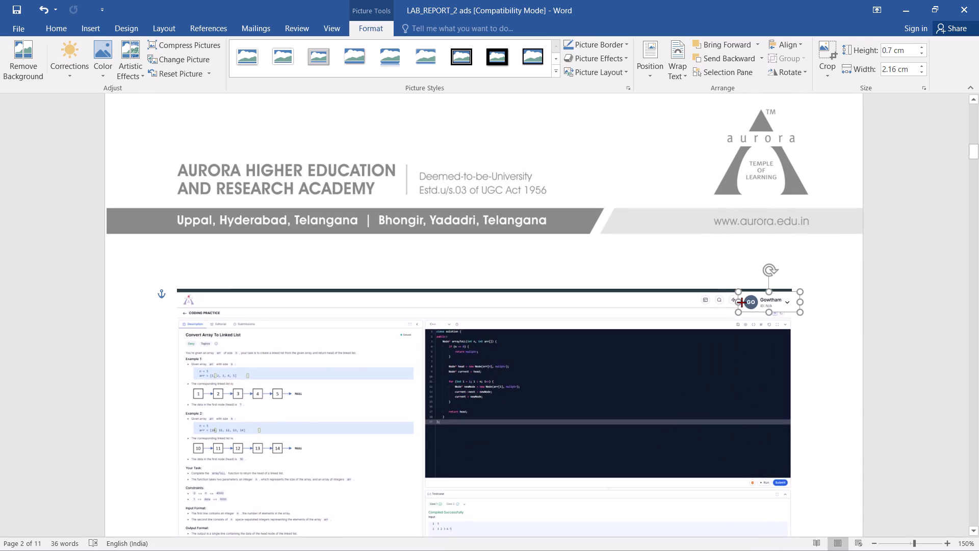
left_click_drag(741, 302, 742, 304)
left_click(767, 295)
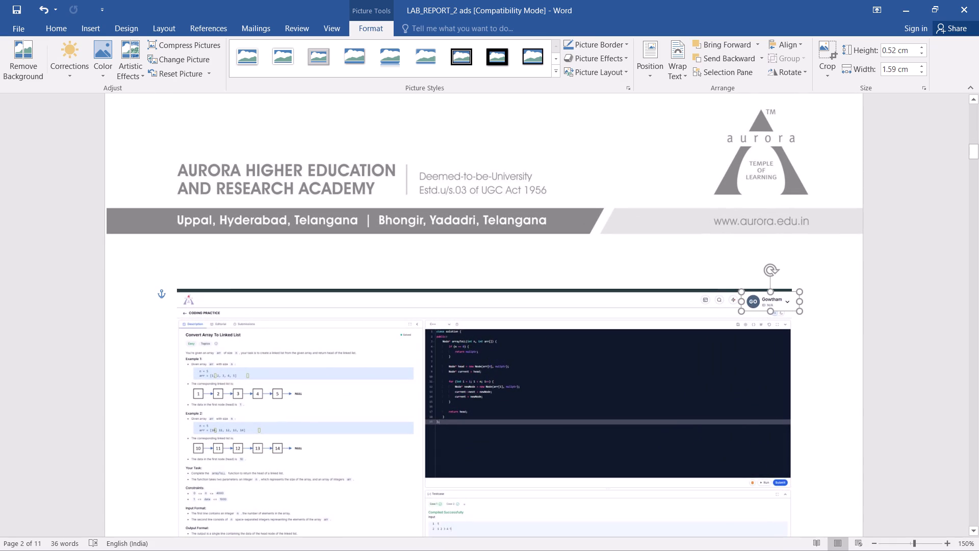
left_click_drag(803, 311, 786, 307)
left_click(822, 331)
Shrink the badge picture on the first coding screenshot further, to about 0.38 by 1.16 cm.
scroll(770, 300, "up", 13)
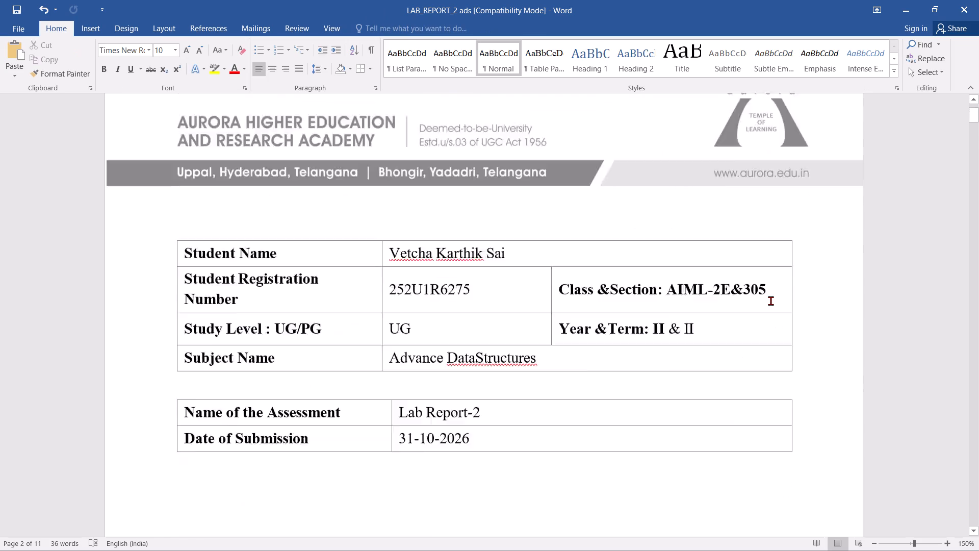
scroll(770, 300, "down", 4)
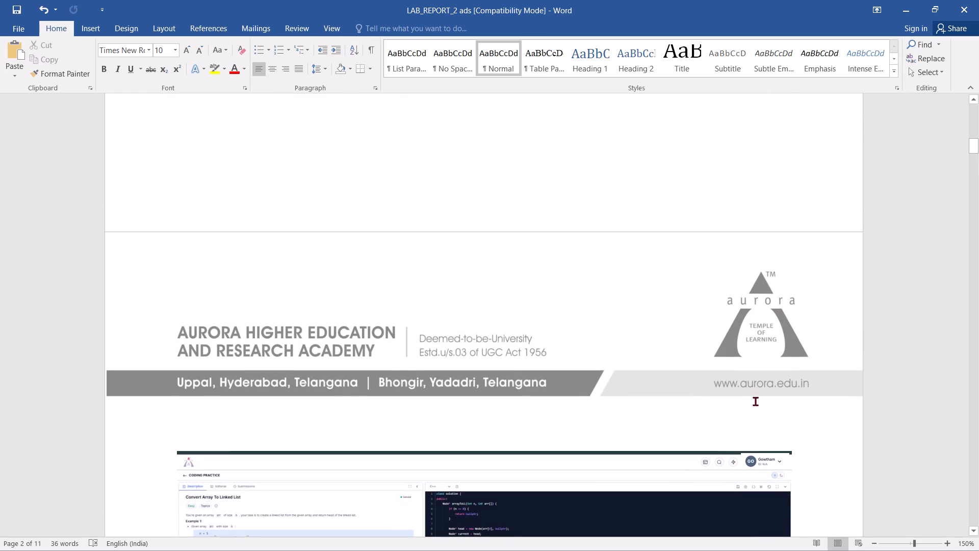
left_click(758, 461)
left_click(758, 461)
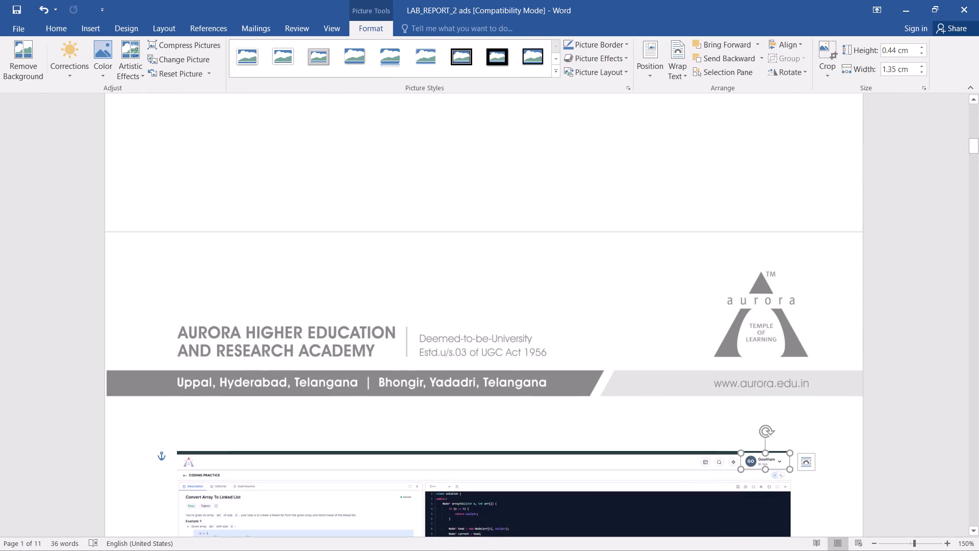
left_click_drag(741, 452, 745, 457)
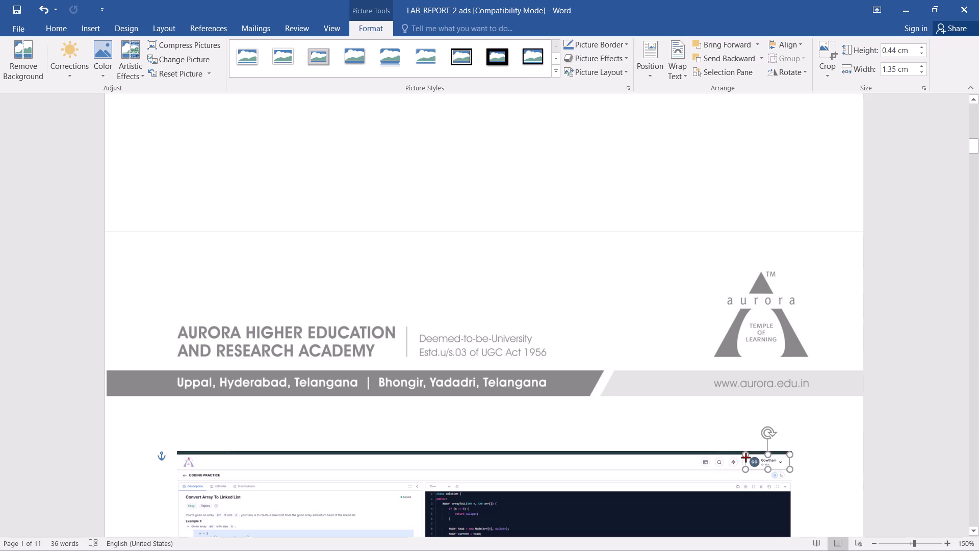
left_click_drag(745, 457, 748, 461)
left_click(825, 480)
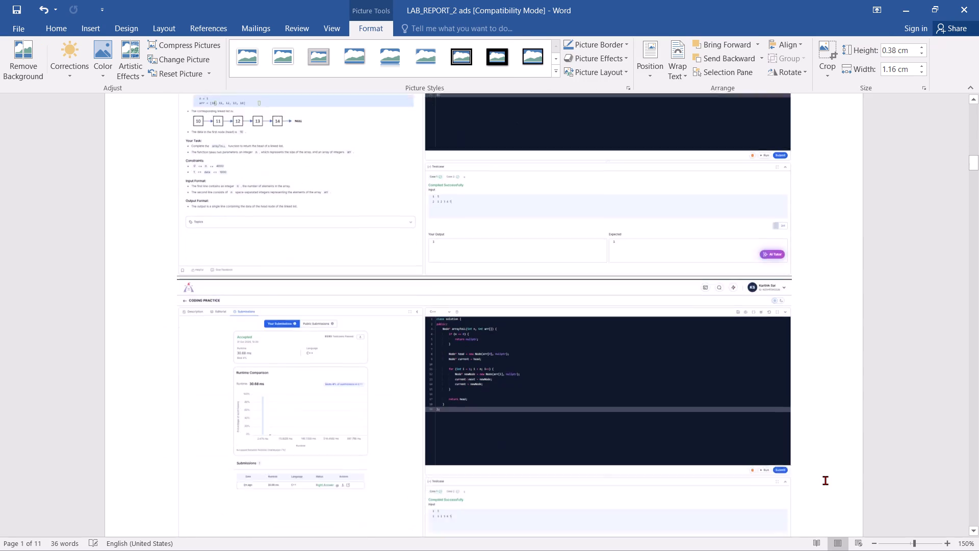
Nudge the badge picture slightly left over the account badge on the first coding screenshot on page 2.
scroll(793, 452, "up", 20)
scroll(793, 452, "up", 4)
scroll(793, 452, "down", 2)
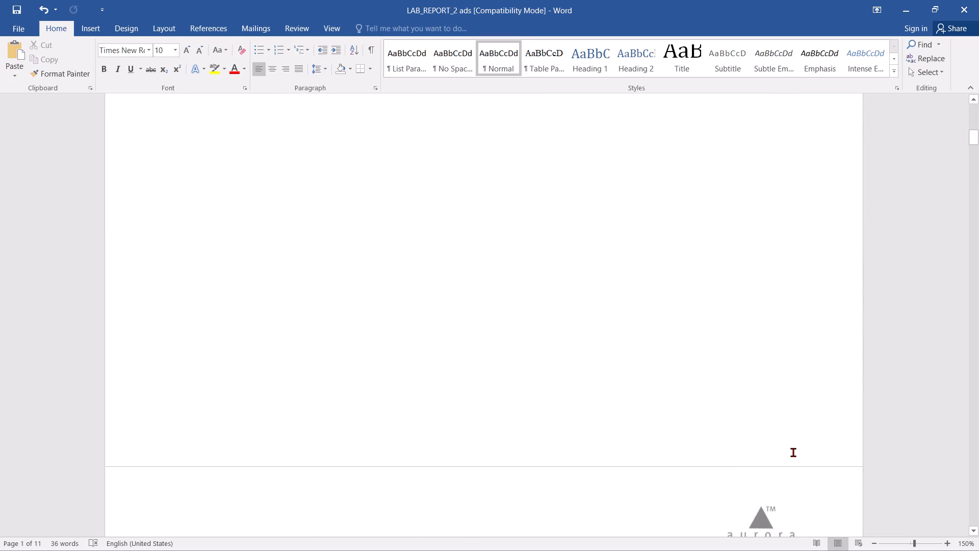
scroll(793, 452, "down", 2)
right_click(766, 489)
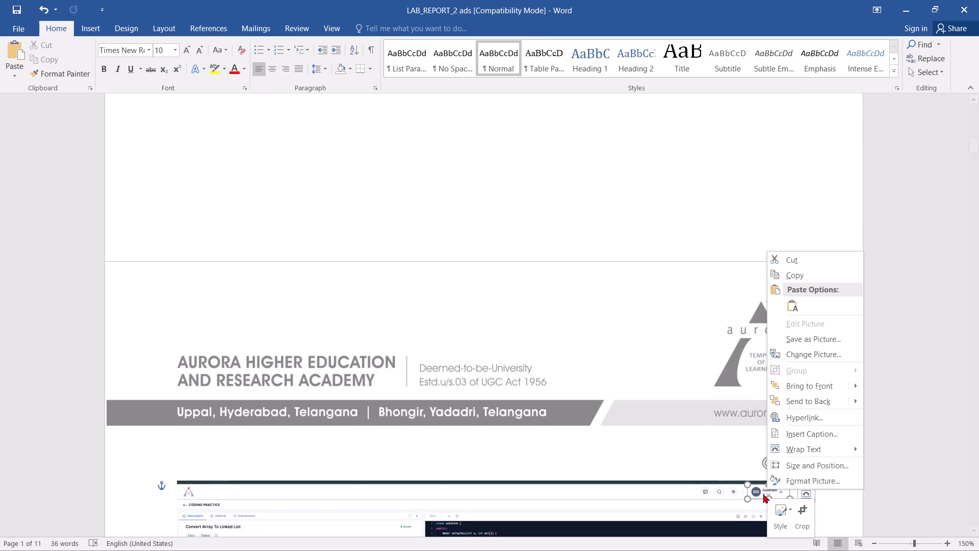
left_click(759, 491)
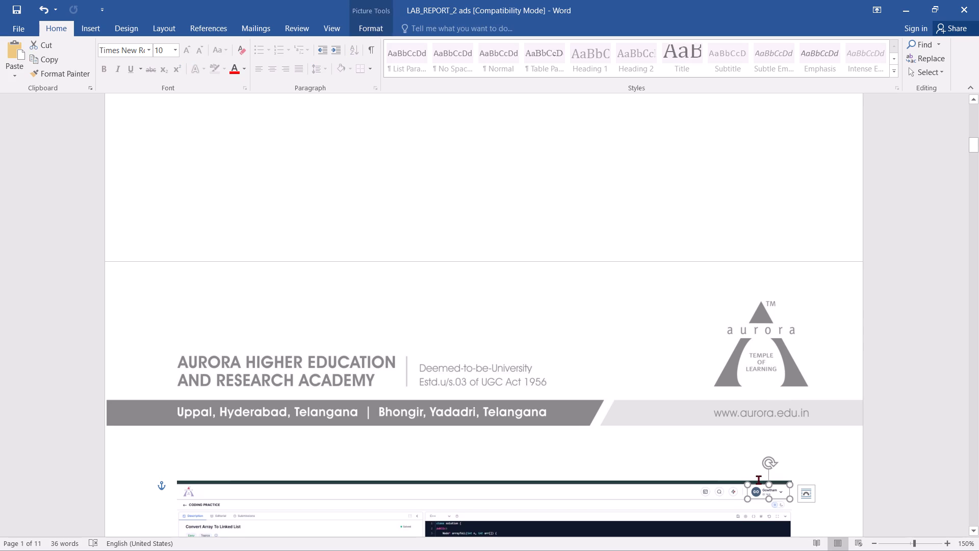
left_click(757, 487)
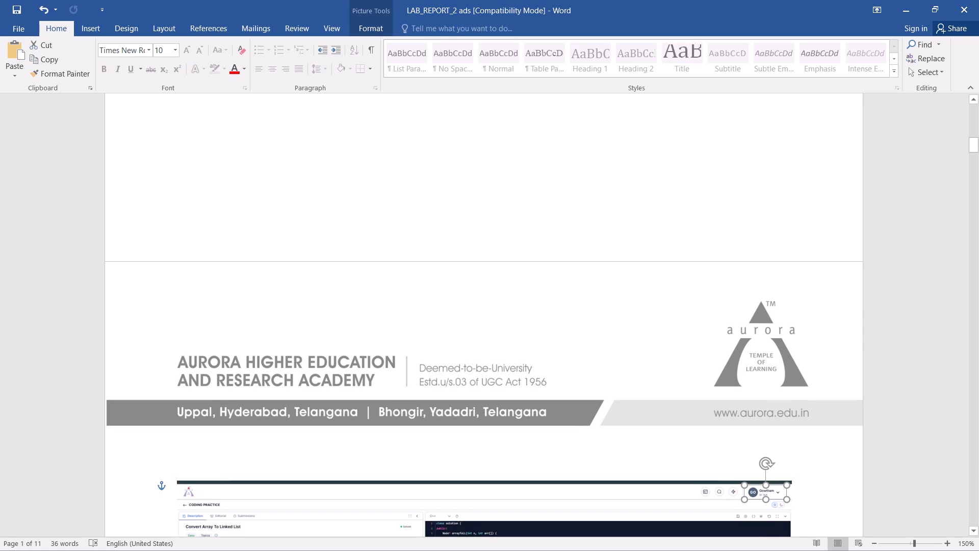
left_click(843, 532)
Copy the badge picture from the first coding screenshot's header and paste a duplicate on page 2.
scroll(774, 408, "up", 12)
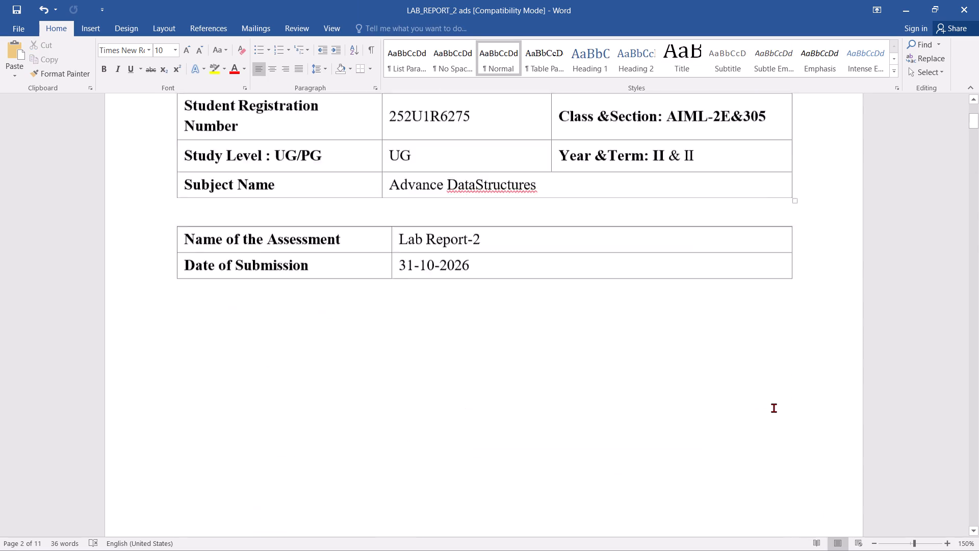
scroll(774, 408, "up", 10)
scroll(771, 415, "down", 1)
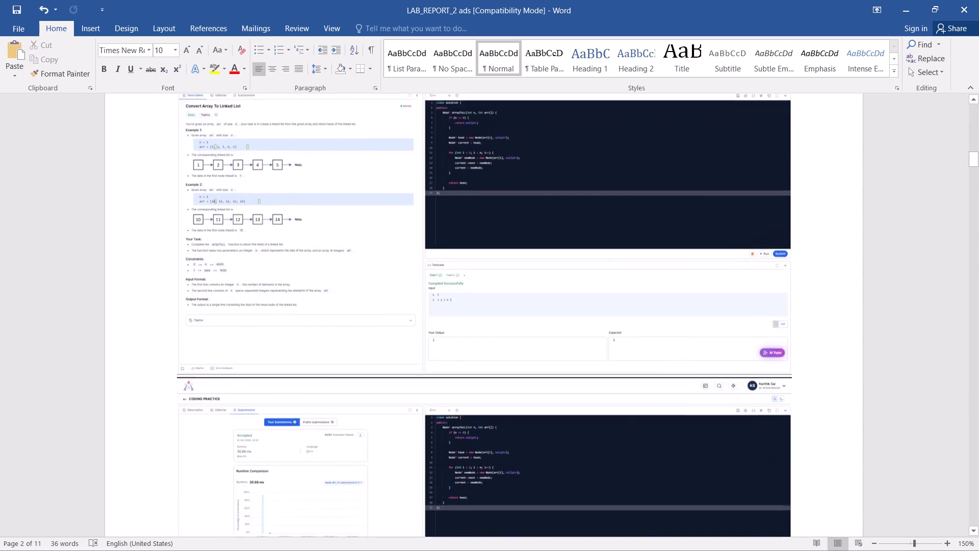
scroll(771, 415, "down", 1)
scroll(774, 336, "up", 1, "ctrl")
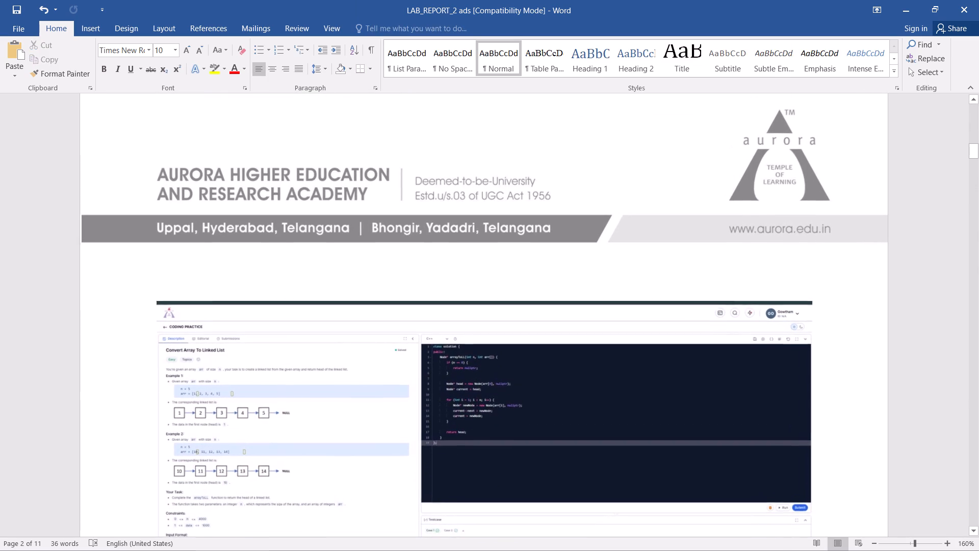
left_click(777, 313)
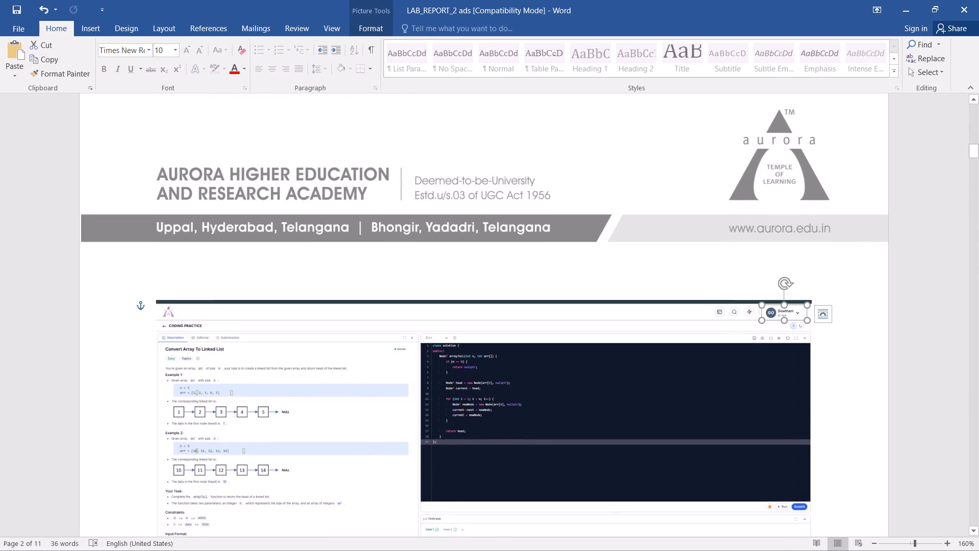
key("ctrl+c")
scroll(777, 313, "down", 2)
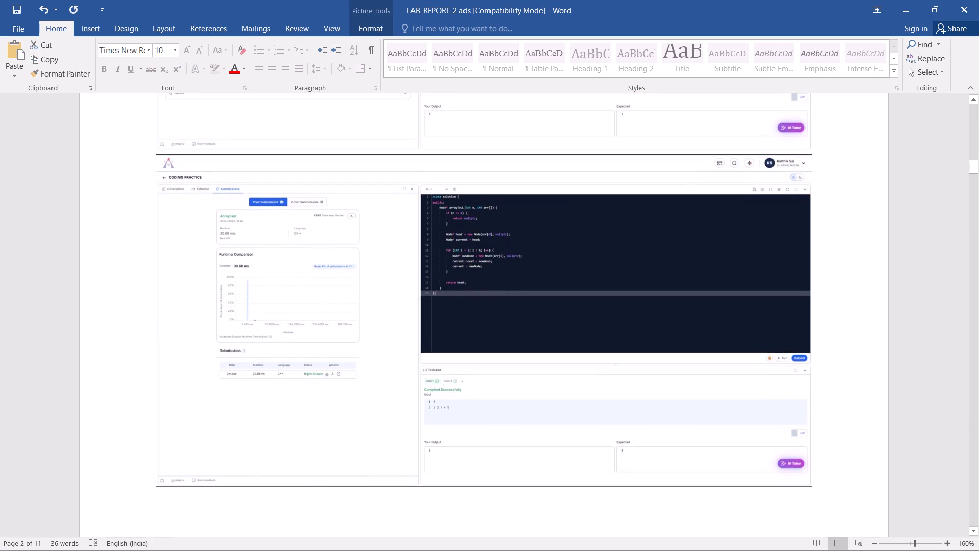
scroll(788, 183, "up", 1)
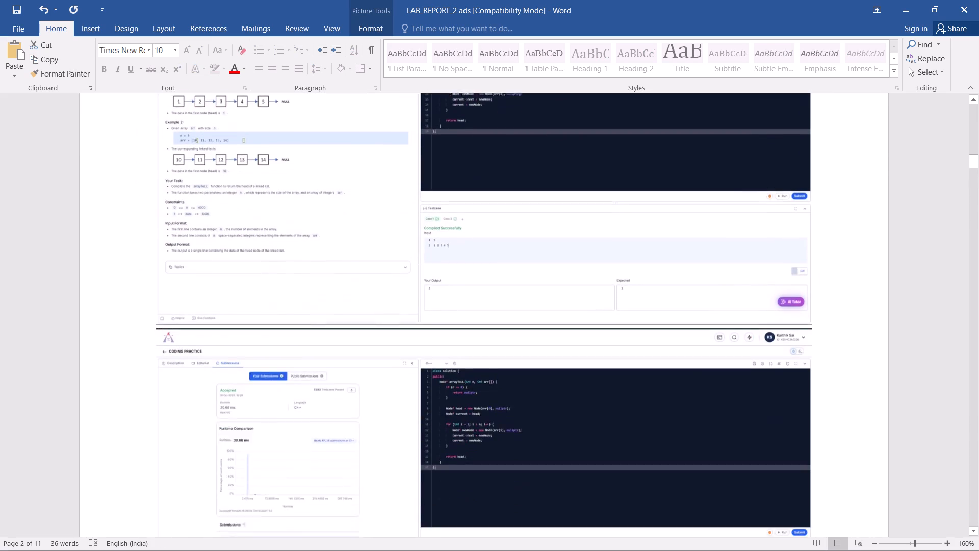
left_click(776, 317)
key("ctrl+v")
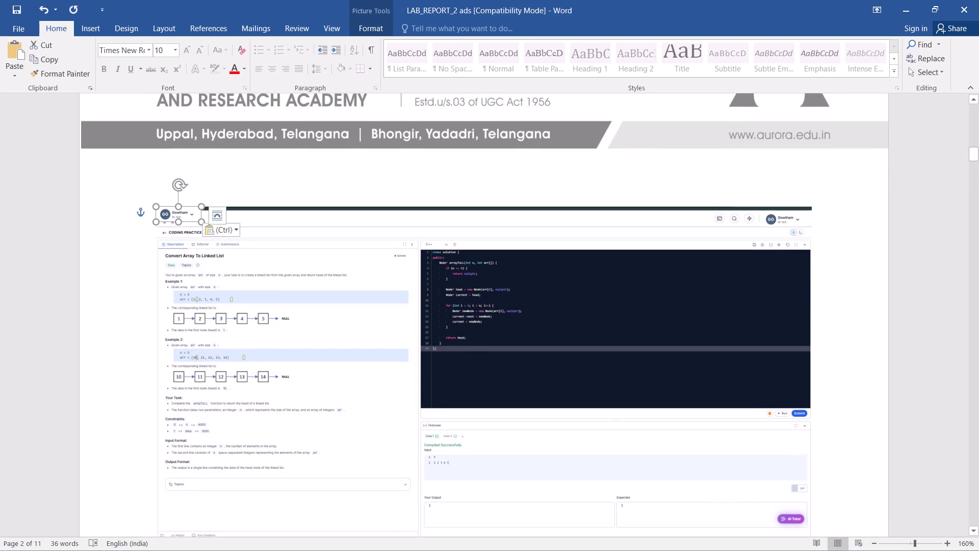
Move the duplicate badge down onto the account badge in the second coding screenshot's header on page 2.
left_click_drag(167, 213, 662, 550)
scroll(675, 379, "down", 1)
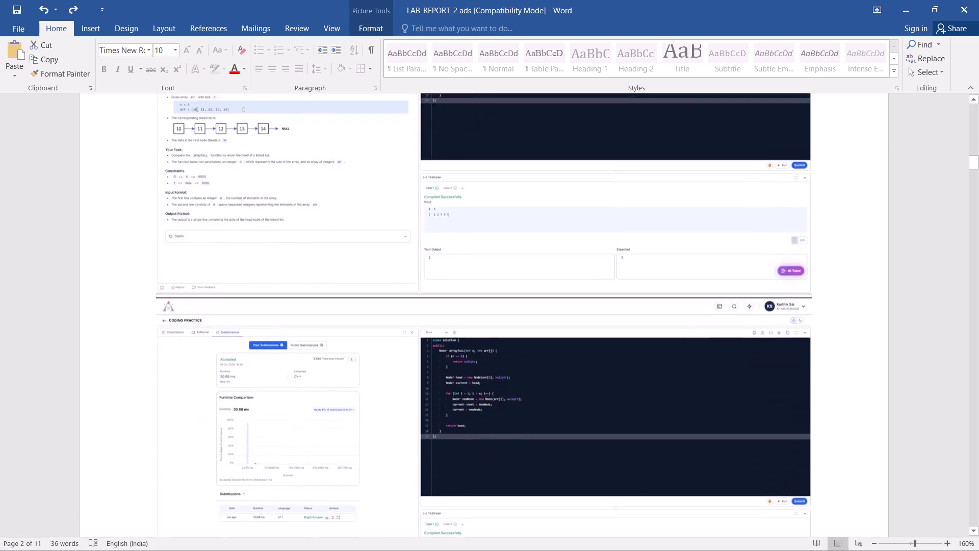
scroll(675, 379, "down", 1)
left_click_drag(170, 152, 482, 372)
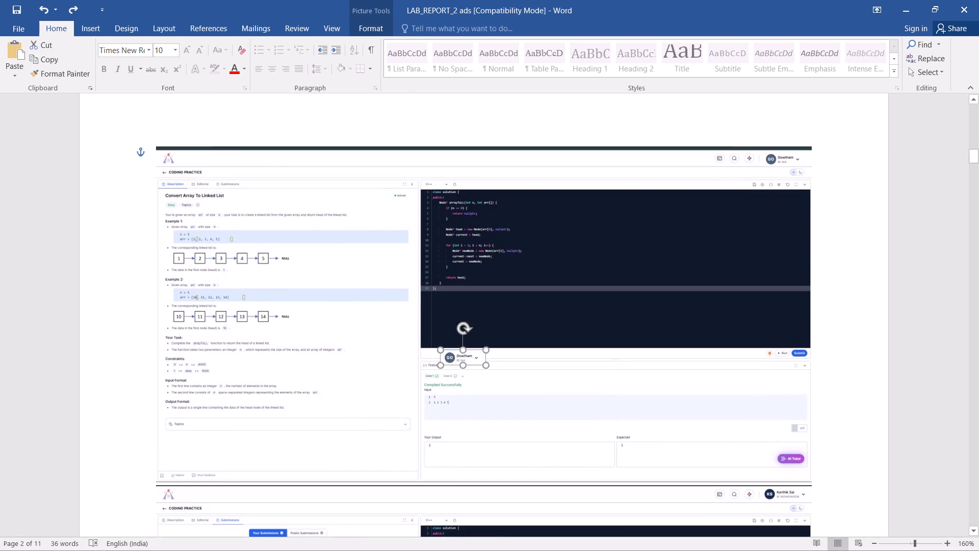
left_click_drag(482, 372, 551, 448)
scroll(551, 448, "down", 2)
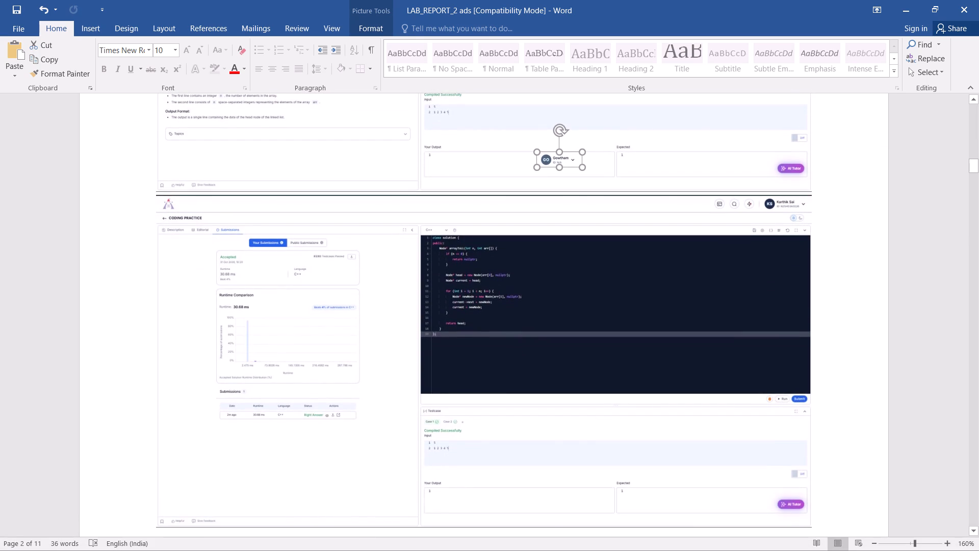
left_click_drag(544, 156, 769, 210)
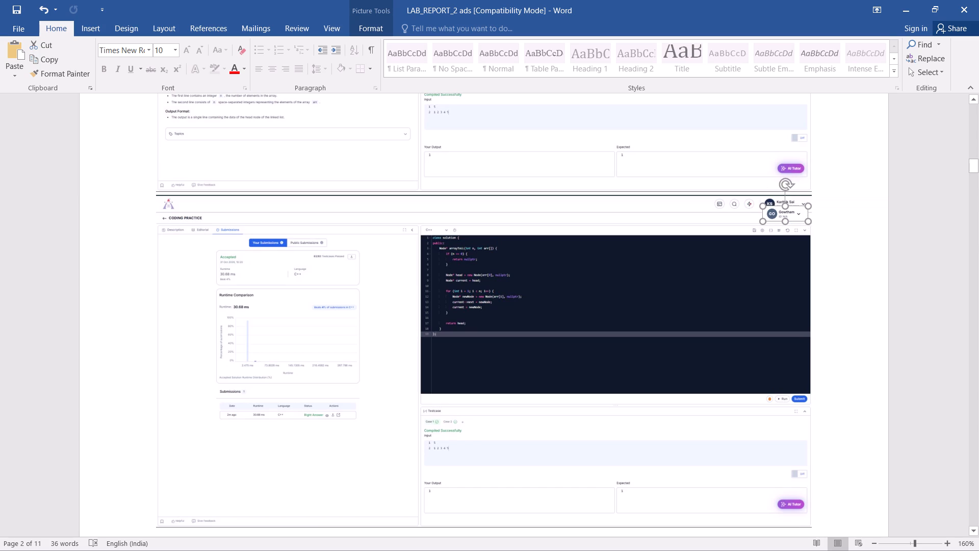
left_click_drag(769, 210, 767, 198)
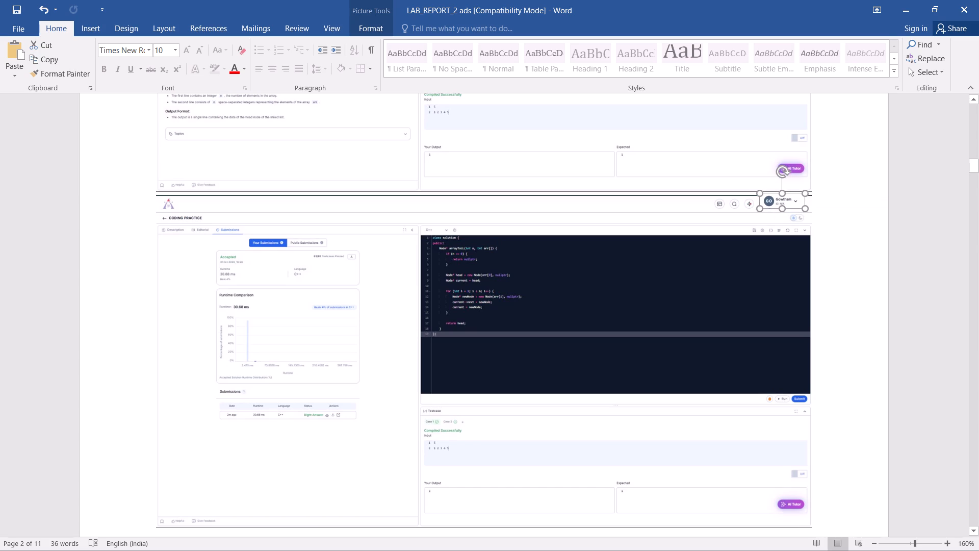
left_click_drag(767, 198, 769, 201)
left_click(815, 240)
Paste another copy of the badge picture on page 3 and place it over the Linked List Traversal screenshot's account badge.
scroll(815, 240, "up", 1)
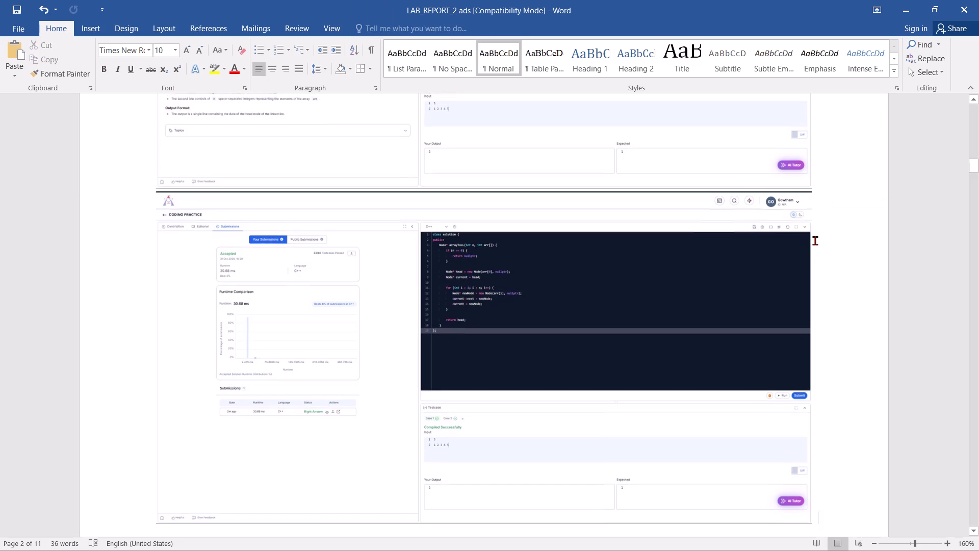
scroll(815, 240, "up", 1)
scroll(815, 240, "down", 1)
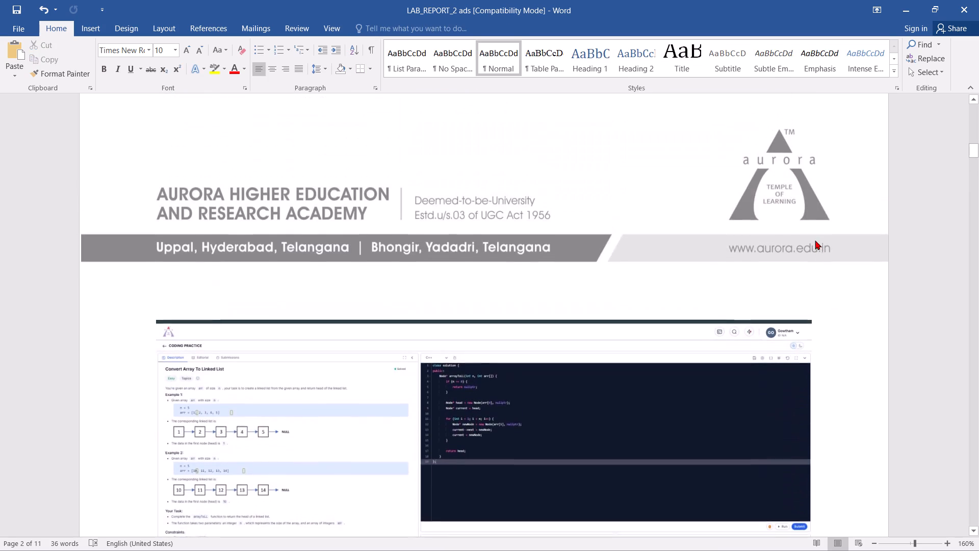
scroll(815, 240, "down", 5)
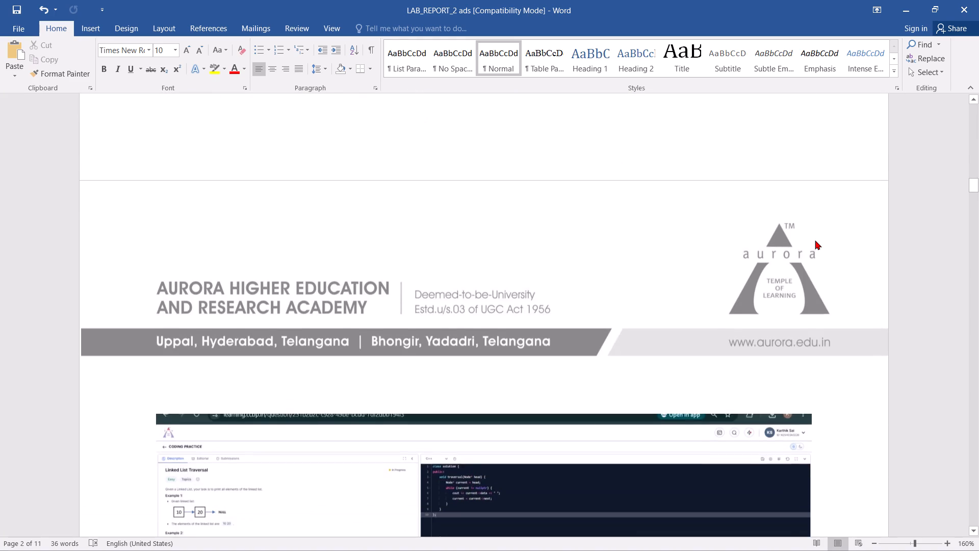
scroll(815, 240, "down", 1)
left_click(681, 430)
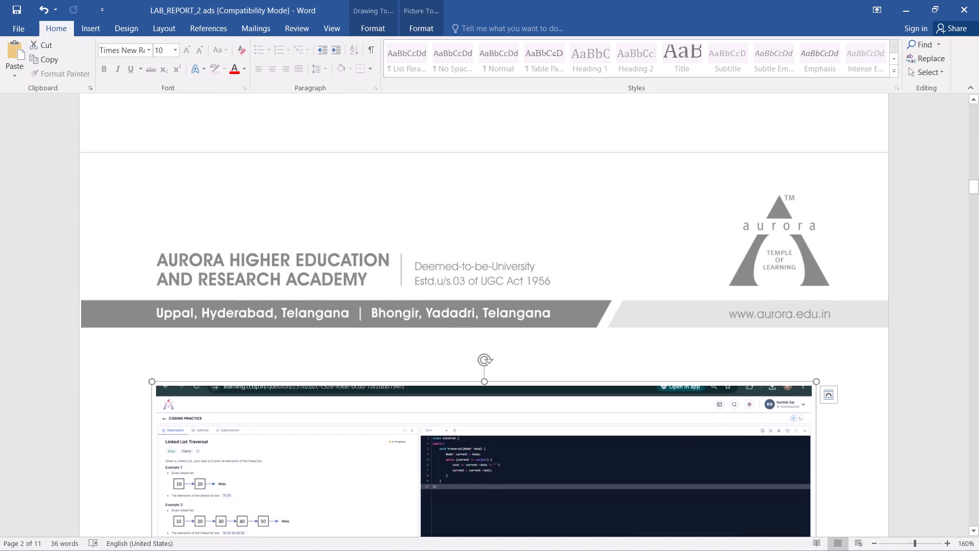
key("ctrl+v")
left_click_drag(164, 390, 761, 394)
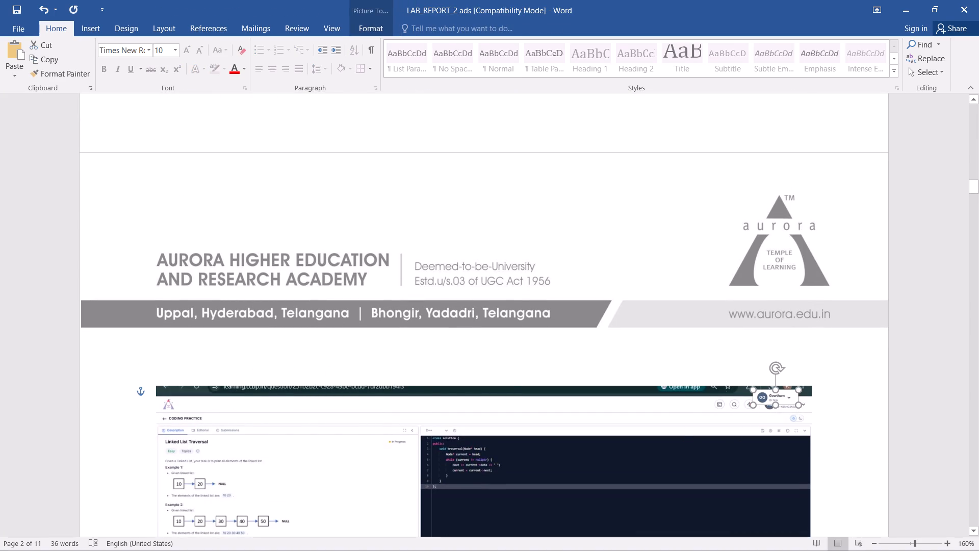
left_click_drag(761, 394, 772, 400)
left_click(815, 421)
Nudge the badge picture on the Linked List Traversal screenshot slightly left to align it in the header.
scroll(815, 421, "up", 19)
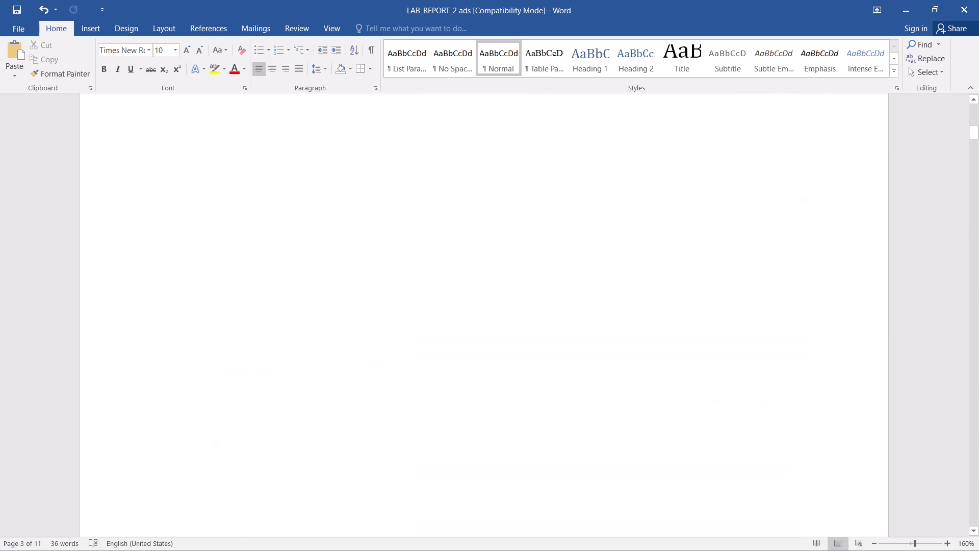
scroll(815, 421, "up", 12)
scroll(815, 421, "down", 11)
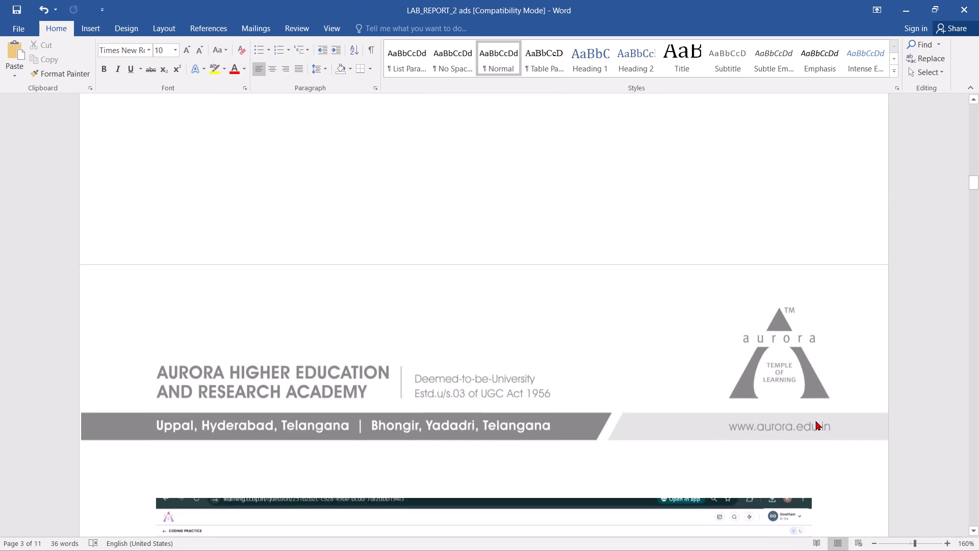
scroll(815, 421, "down", 1)
right_click(796, 418)
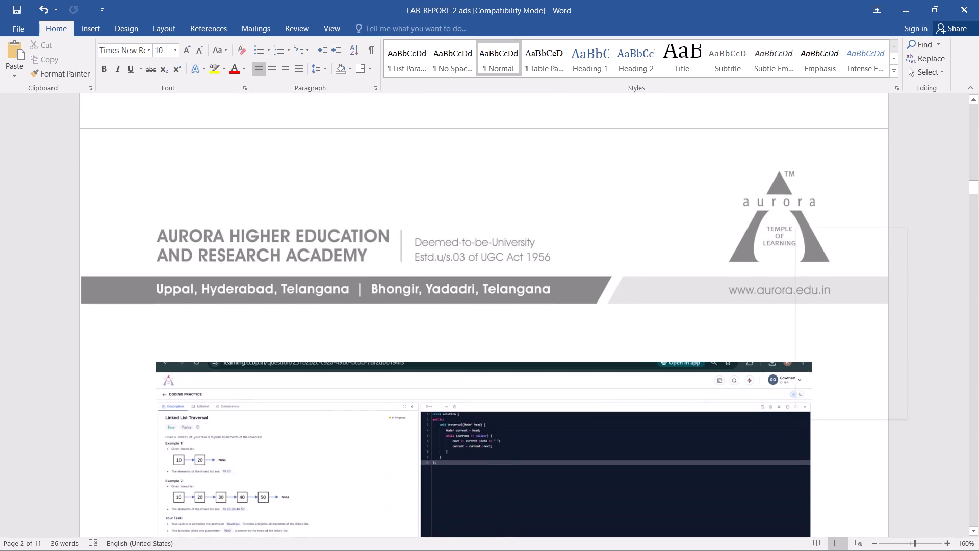
left_click(769, 379)
left_click(800, 375)
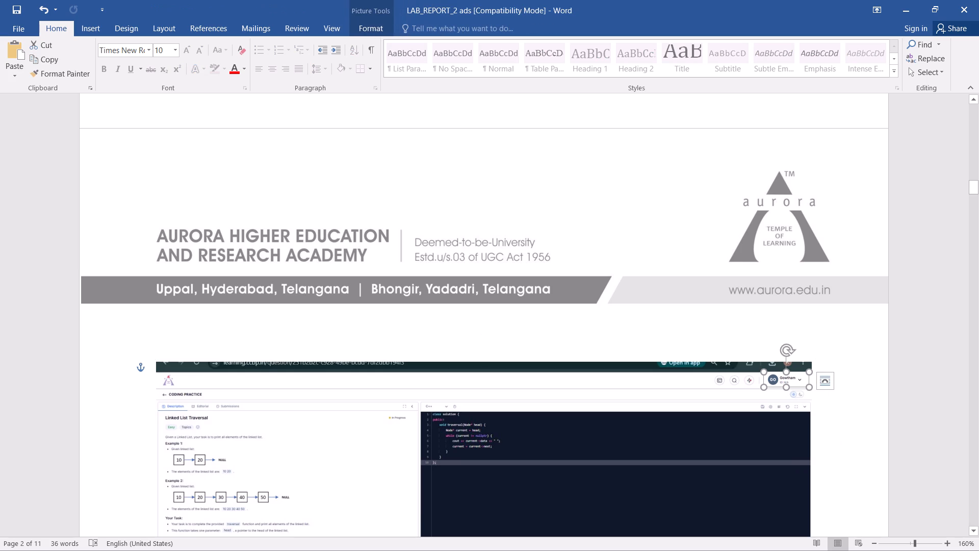
left_click(773, 375)
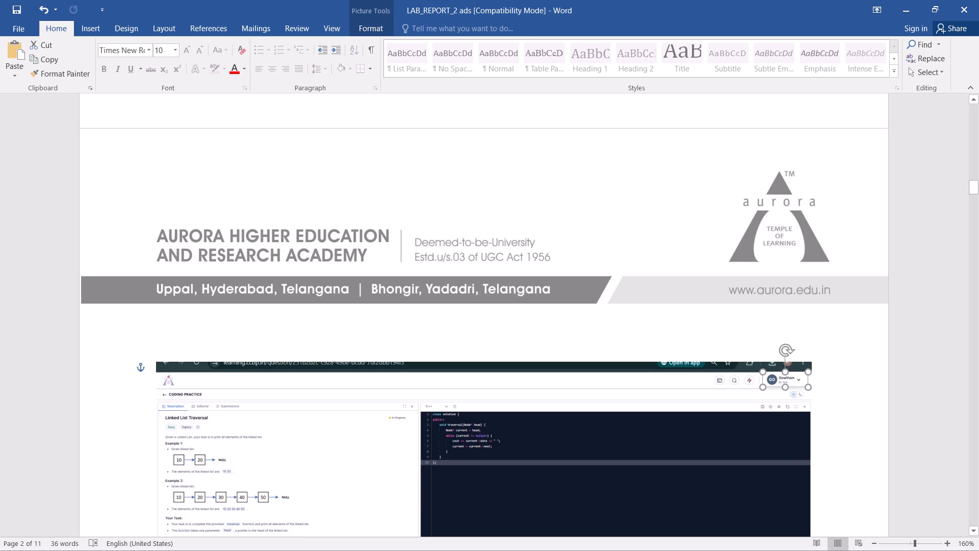
left_click(842, 407)
Review the badge overlays and the remaining screenshots from the cover page onward to the Length of Linked List screenshot.
scroll(842, 407, "up", 20)
scroll(842, 407, "up", 1)
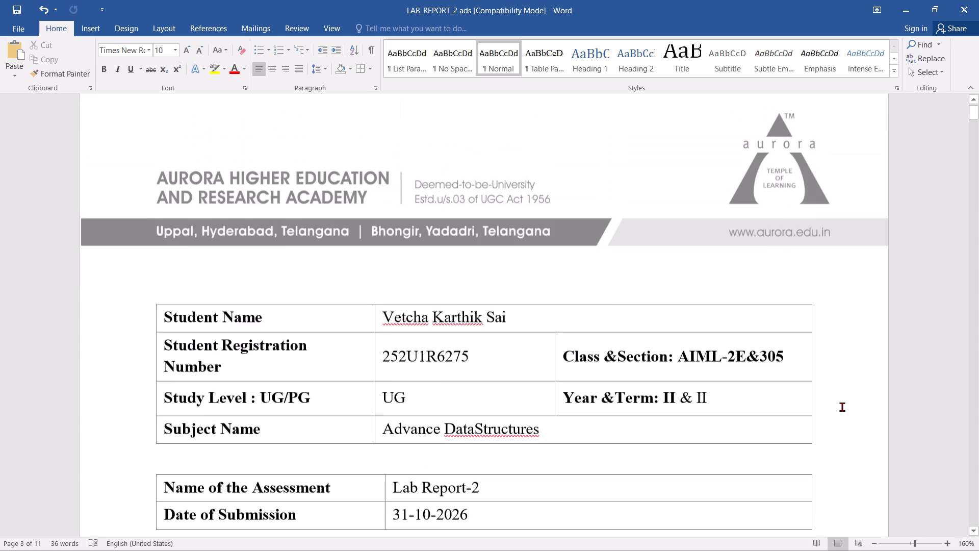
scroll(842, 407, "up", 11)
scroll(842, 407, "down", 5)
scroll(842, 407, "down", 9, "ctrl")
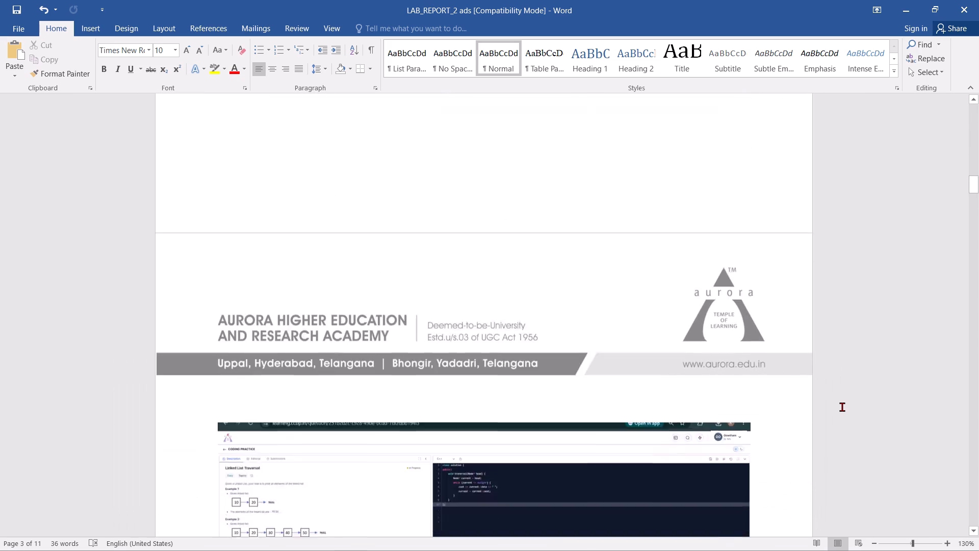
scroll(842, 407, "down", 2, "ctrl")
scroll(842, 407, "down", 4)
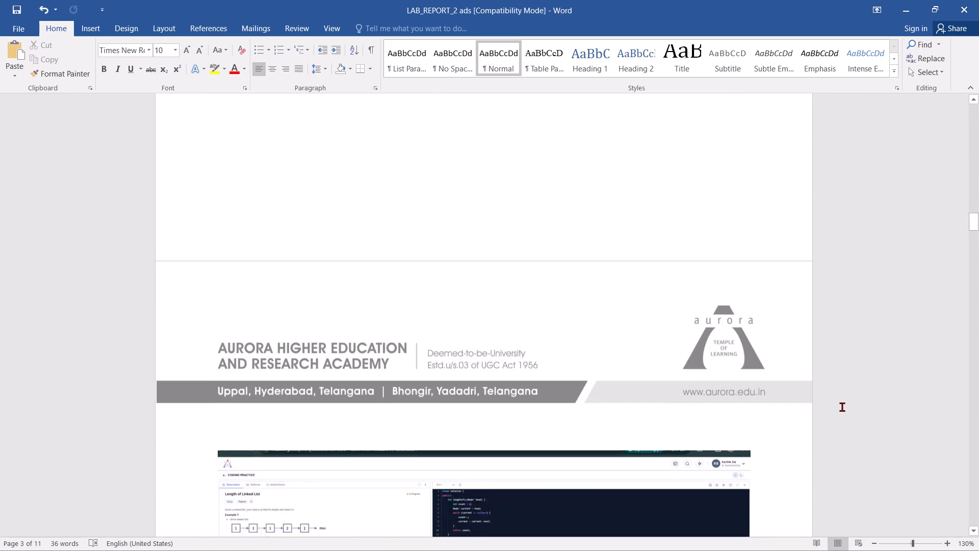
scroll(842, 407, "down", 1)
Shrink the badge picture slightly on the second coding screenshot of page 2.
scroll(842, 407, "up", 7)
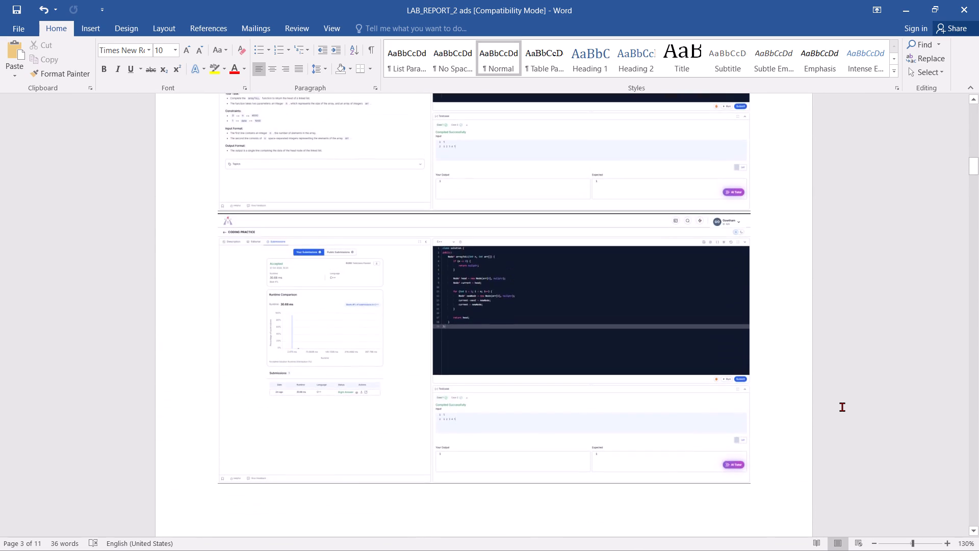
scroll(842, 407, "up", 2)
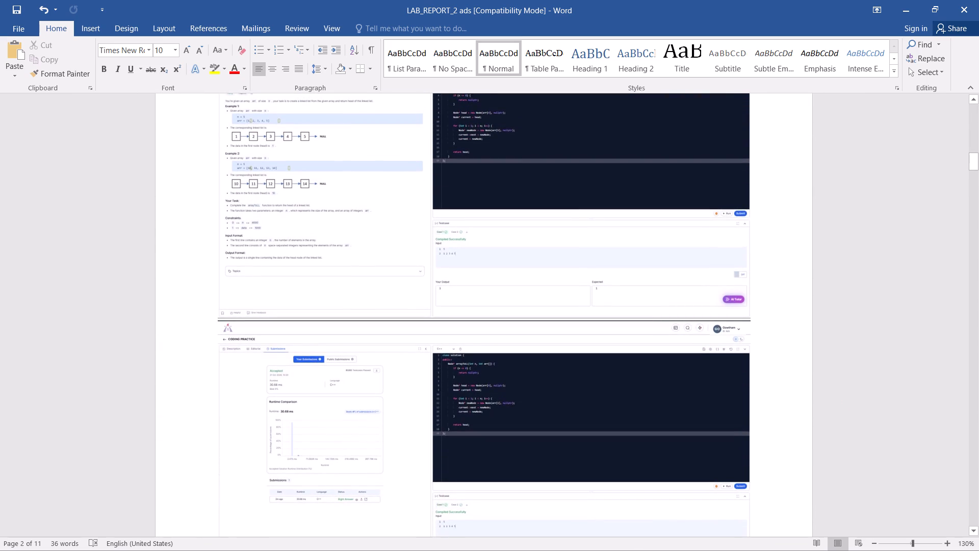
left_click(734, 333)
left_click_drag(748, 334, 739, 329)
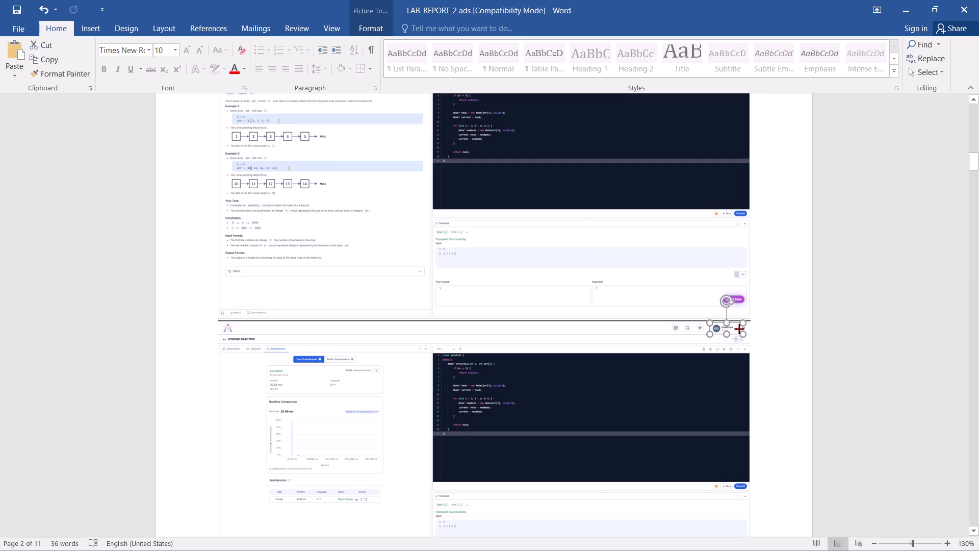
left_click_drag(739, 329, 739, 330)
left_click(785, 361)
Compare the badge overlays on the two coding screenshots of page 2 at different zoom levels.
scroll(723, 312, "up", 1)
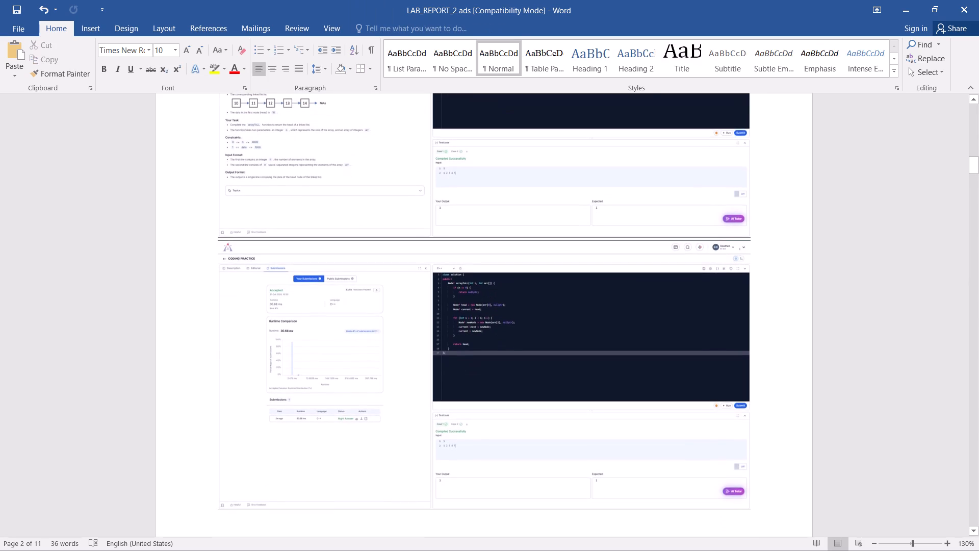
scroll(723, 312, "up", 1)
scroll(723, 312, "down", 1, "ctrl")
scroll(723, 312, "up", 1, "ctrl")
scroll(723, 312, "down", 1, "ctrl")
scroll(723, 312, "up", 1, "ctrl")
scroll(723, 312, "up", 5)
scroll(723, 312, "down", 1)
scroll(723, 312, "up", 2, "ctrl")
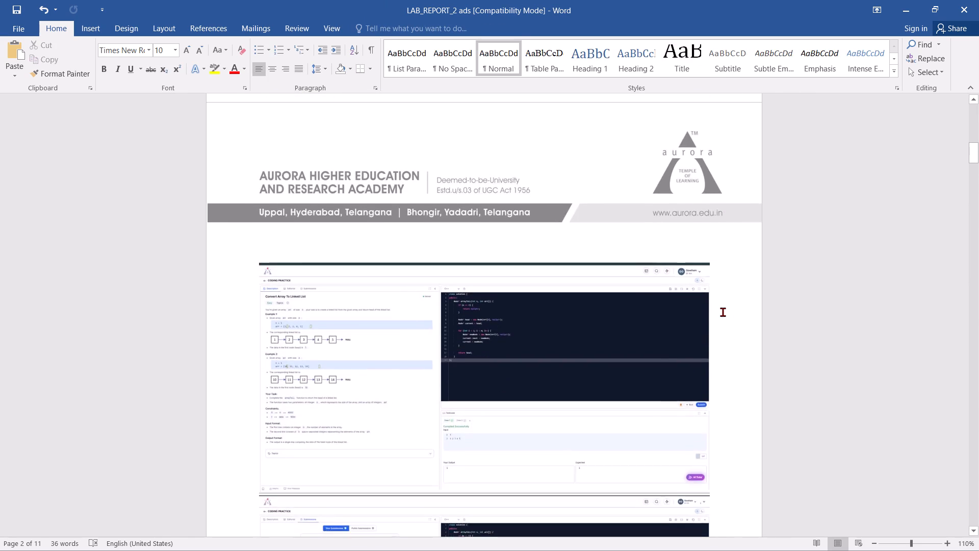
scroll(723, 312, "up", 1, "ctrl")
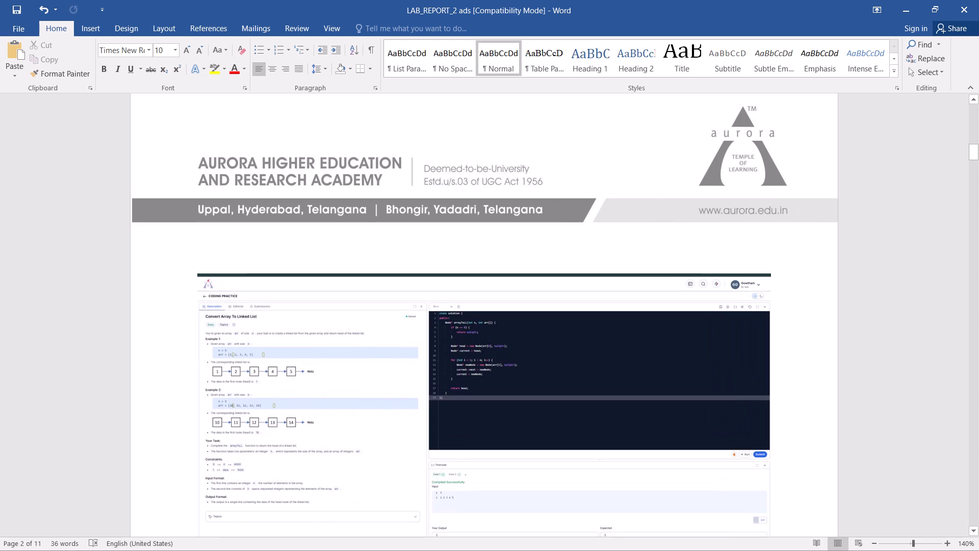
Enlarge the badge picture slightly on the second coding screenshot of page 2 and shift it right to sit in the header.
scroll(732, 292, "up", 3, "ctrl")
left_click(732, 292)
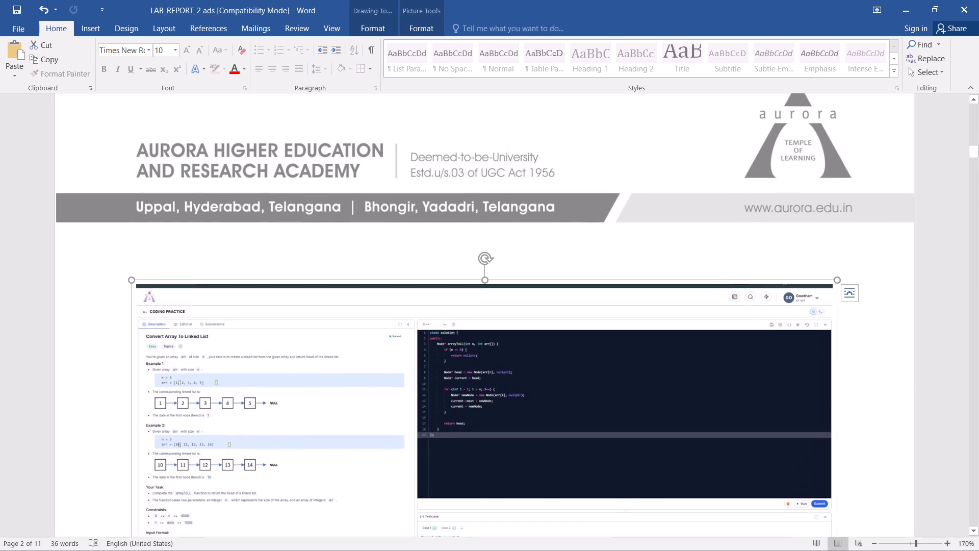
scroll(732, 292, "down", 3)
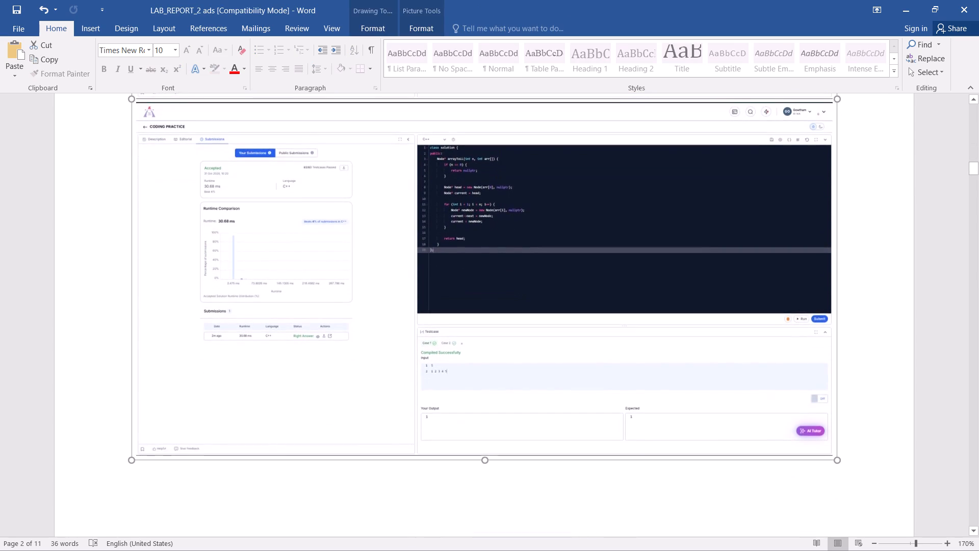
left_click(800, 177)
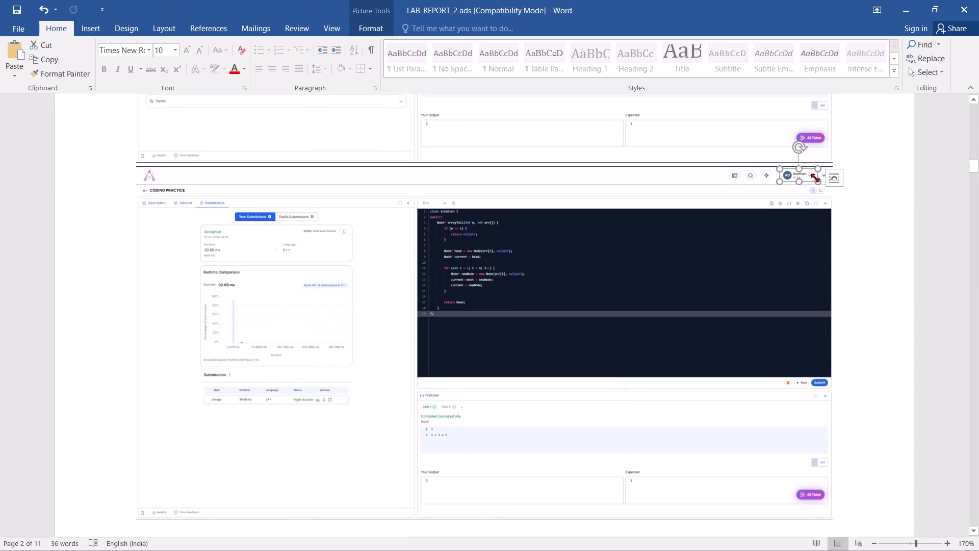
left_click(797, 179)
left_click(788, 172)
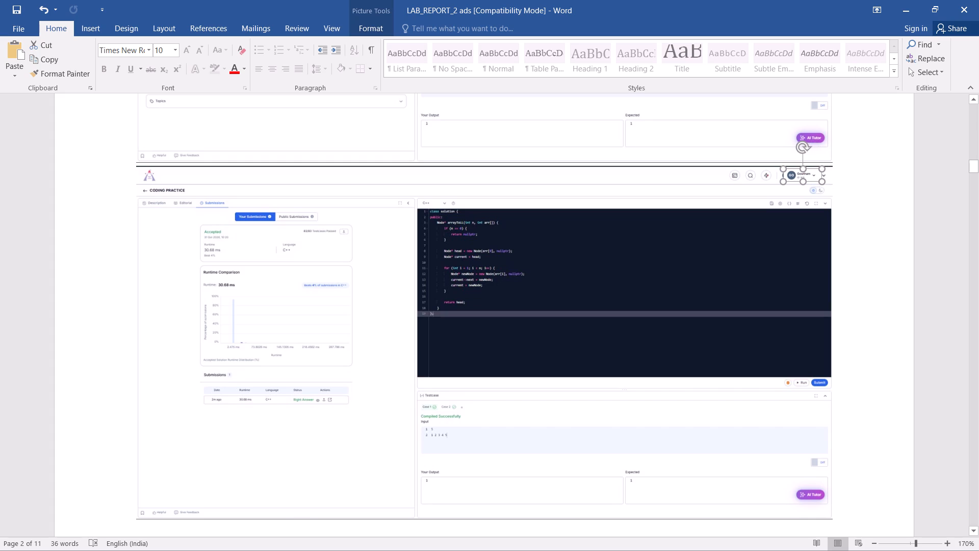
left_click(819, 184)
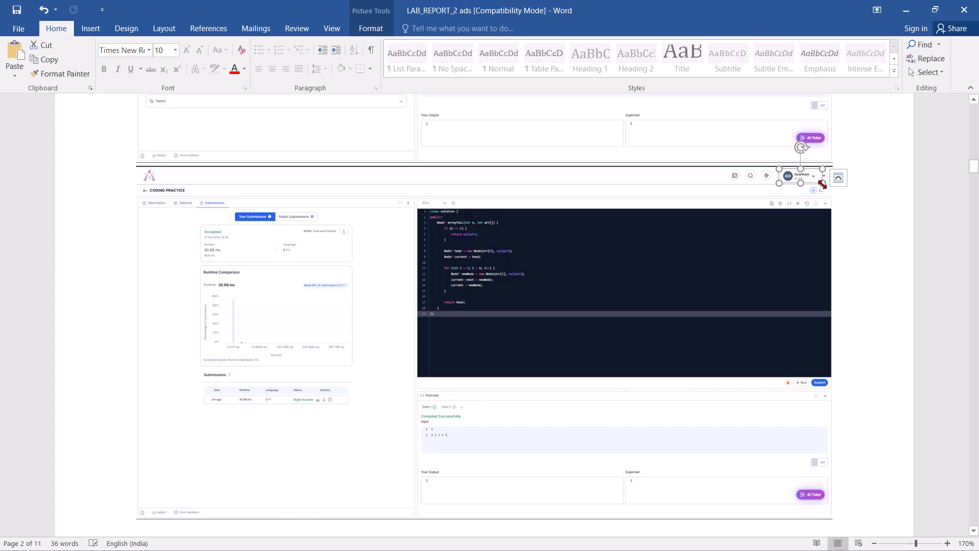
left_click(786, 177)
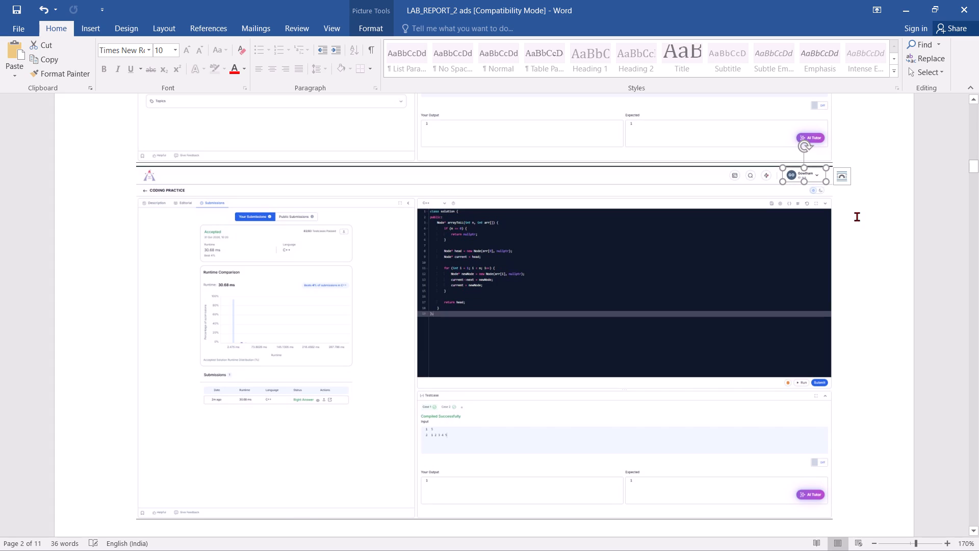
left_click(860, 218)
Copy the adjusted badge from page 2's second coding screenshot and delete the existing badge picture from the first Linked List Traversal screenshot.
left_click(799, 176)
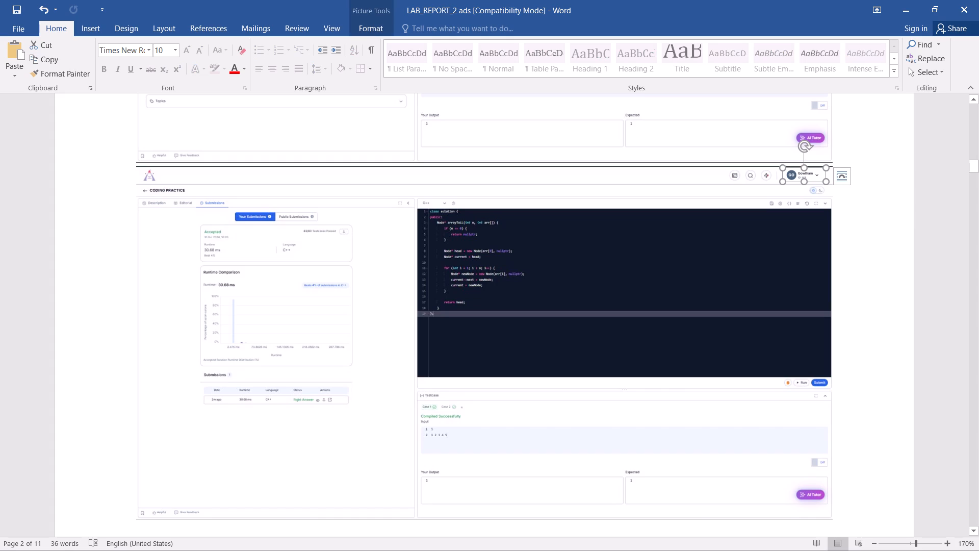
key("ctrl+c")
scroll(799, 176, "down", 2)
scroll(785, 340, "down", 1)
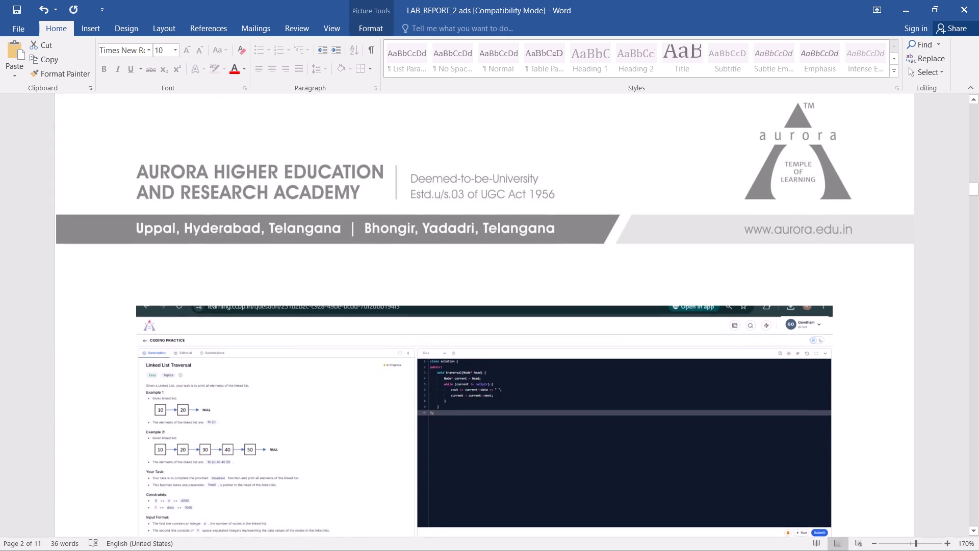
left_click(802, 327)
key("ctrl+BackSpace")
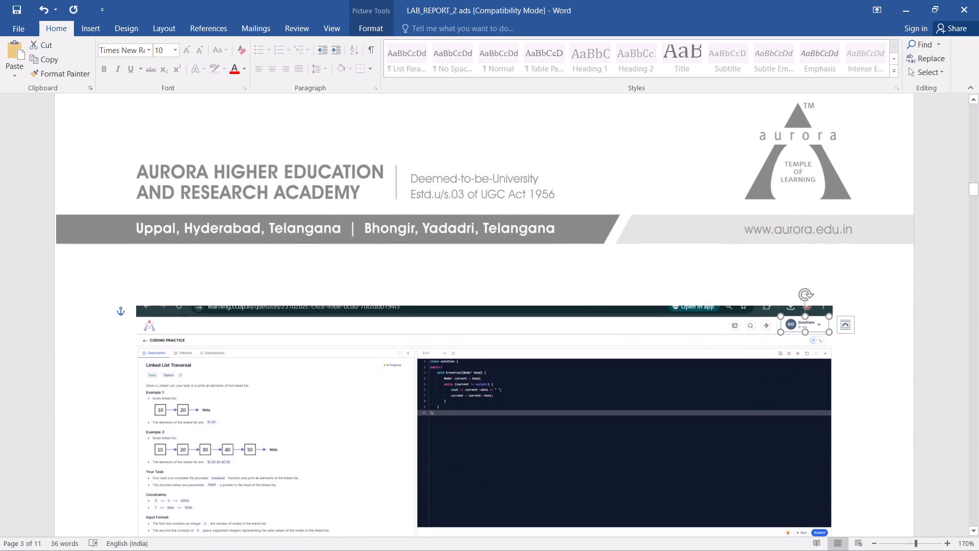
key("BackSpace")
Compare the badge overlay on page 2's second coding screenshot with the uncovered account badge on the Linked List Traversal screenshot.
scroll(802, 327, "up", 4)
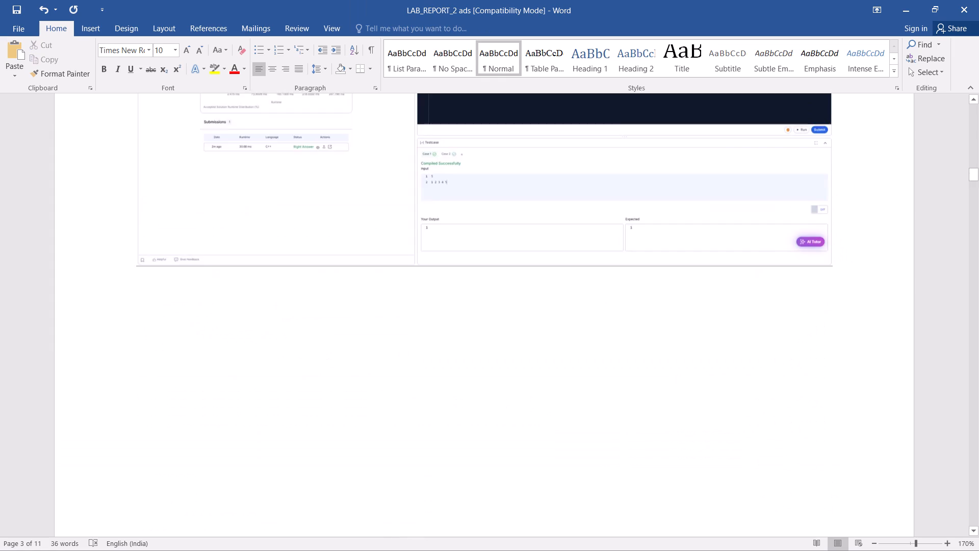
scroll(802, 327, "up", 11)
scroll(802, 327, "down", 6)
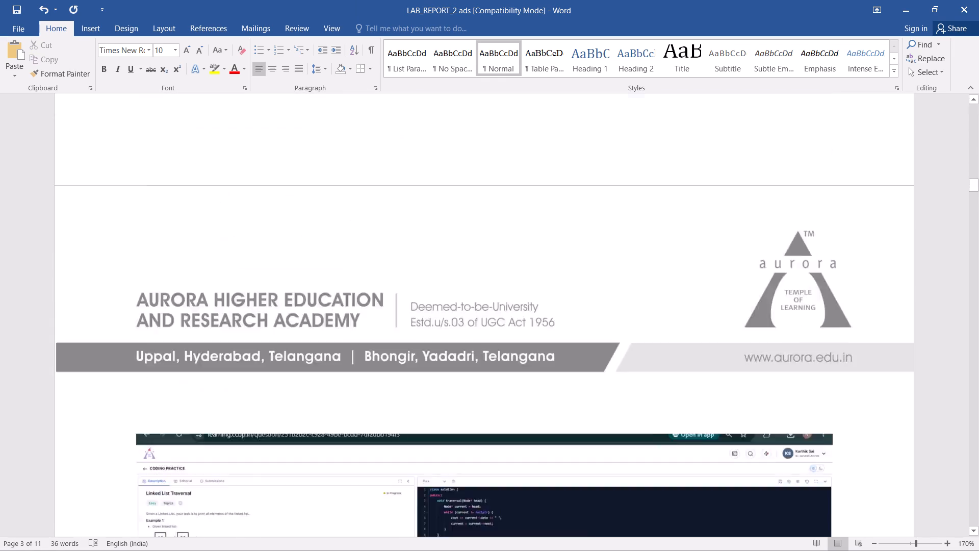
scroll(802, 327, "down", 1)
scroll(802, 327, "up", 2)
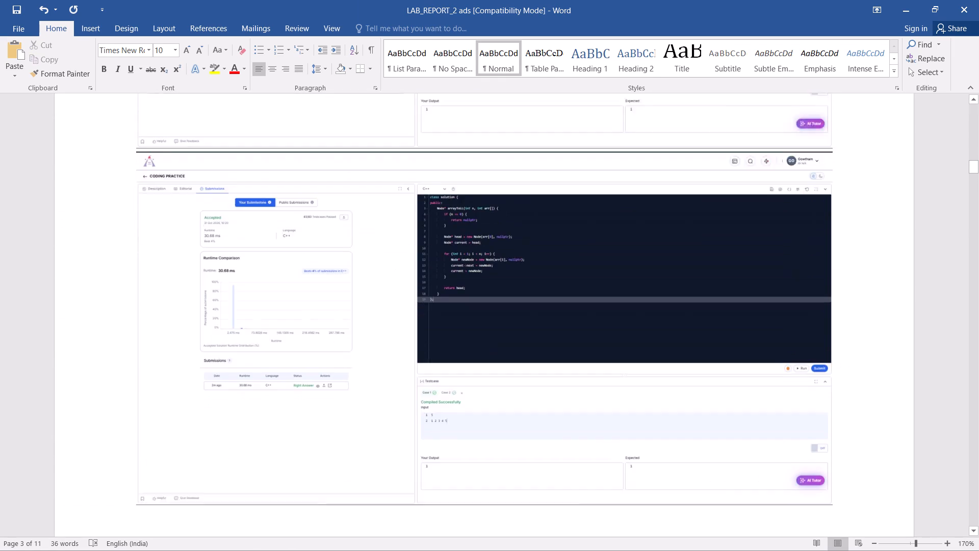
scroll(802, 327, "up", 1)
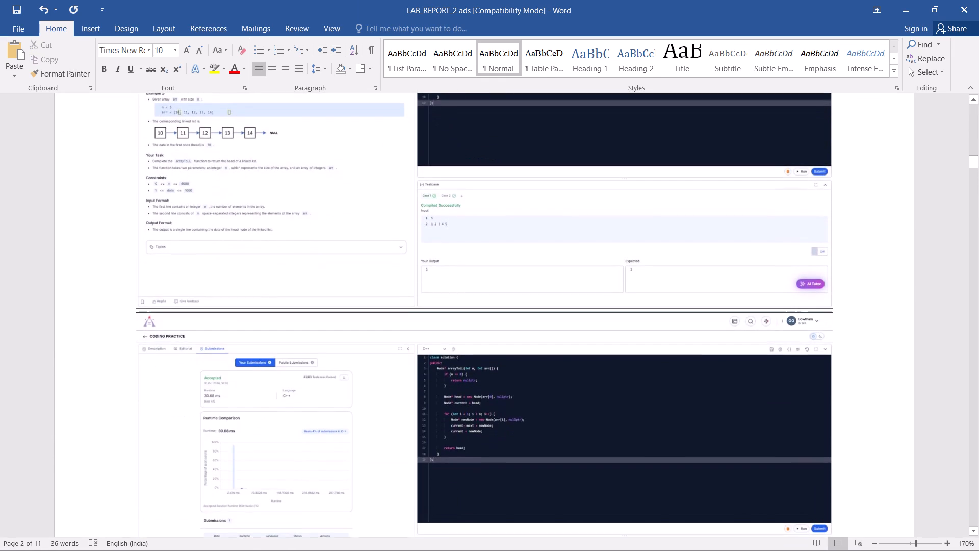
Paste the copied badge onto the first Linked List Traversal screenshot on page 3 and align it over the account badge in the header.
scroll(802, 327, "down", 4)
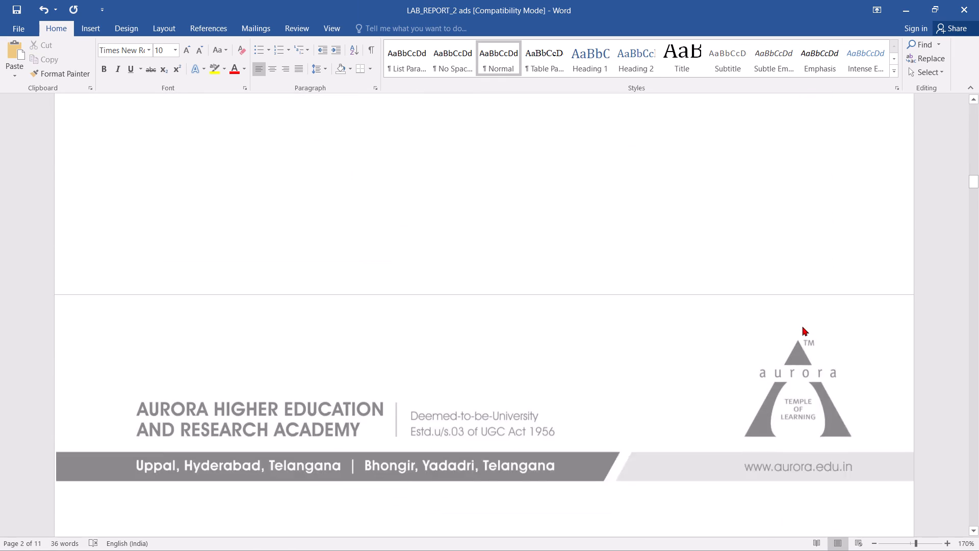
scroll(802, 327, "down", 3)
left_click(778, 305)
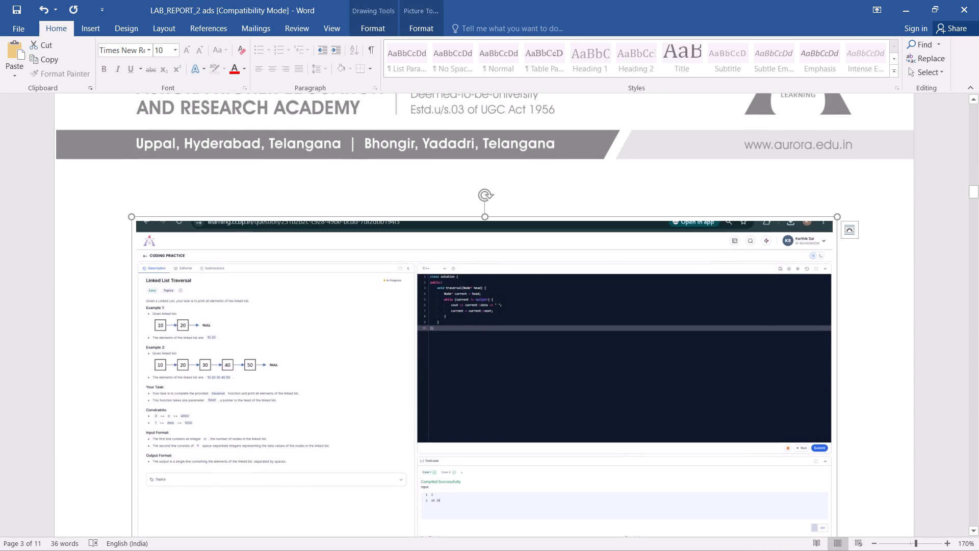
key("ctrl+v")
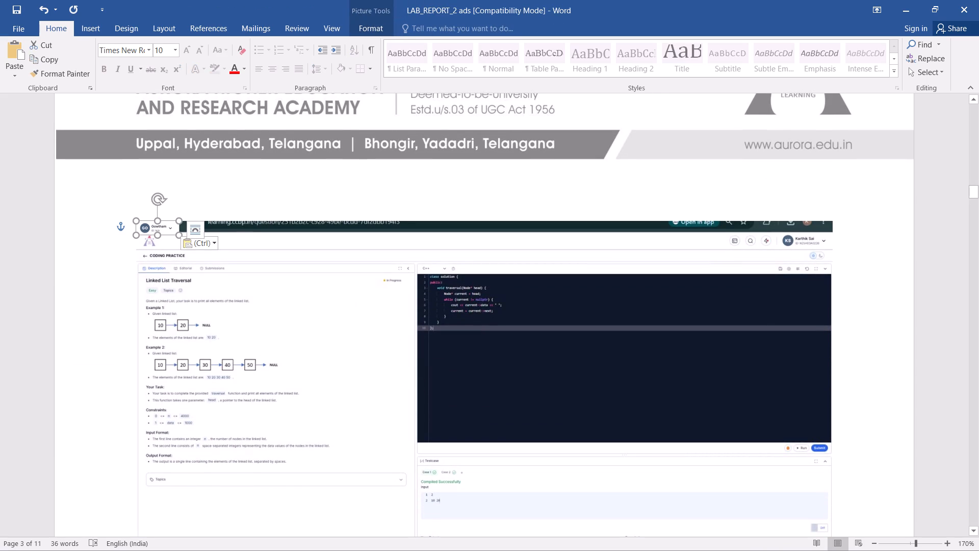
left_click_drag(143, 227, 779, 253)
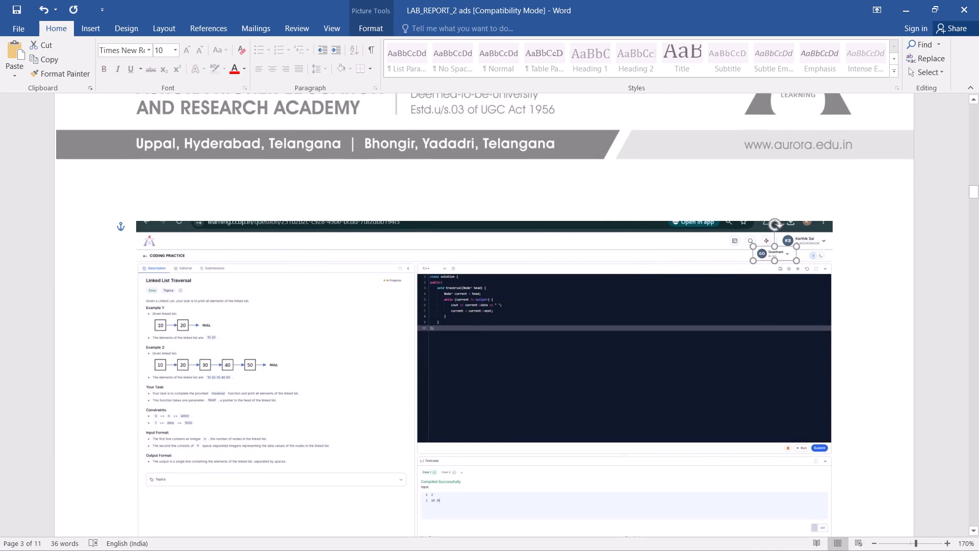
left_click_drag(779, 253, 790, 236)
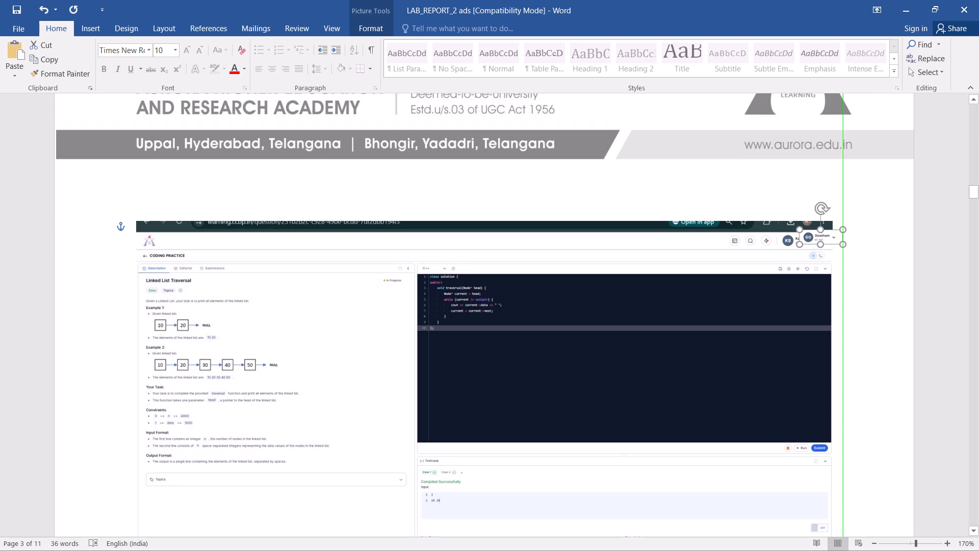
left_click_drag(790, 236, 787, 238)
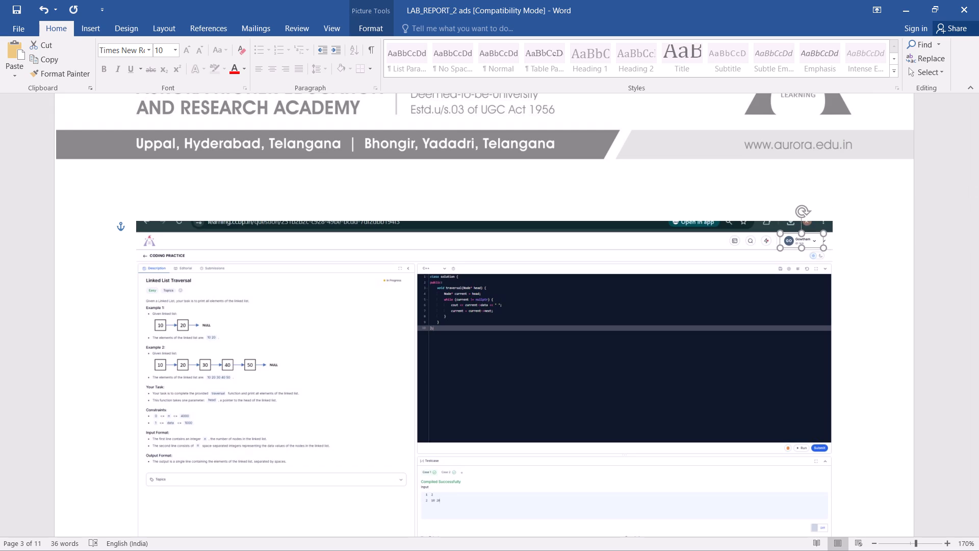
left_click_drag(787, 238, 789, 238)
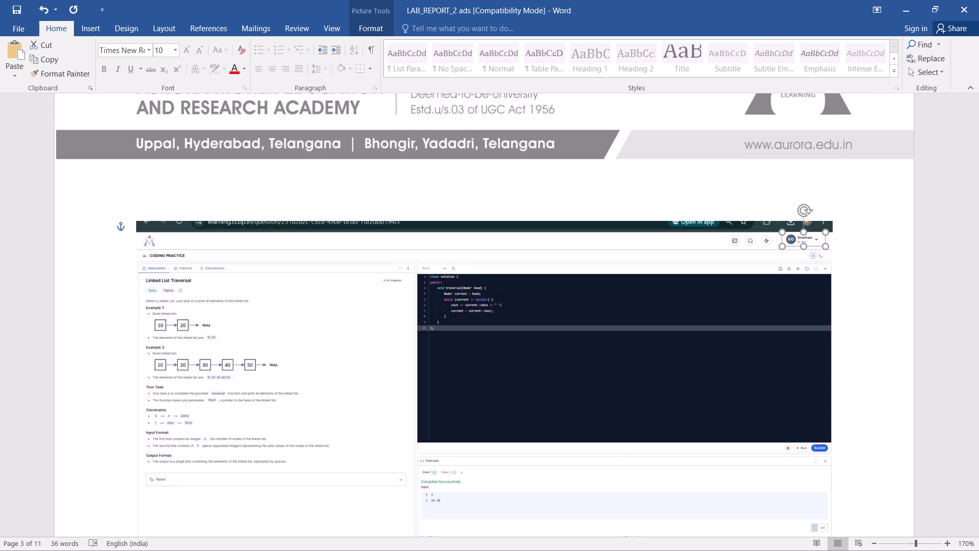
left_click_drag(789, 238, 789, 239)
left_click(854, 266)
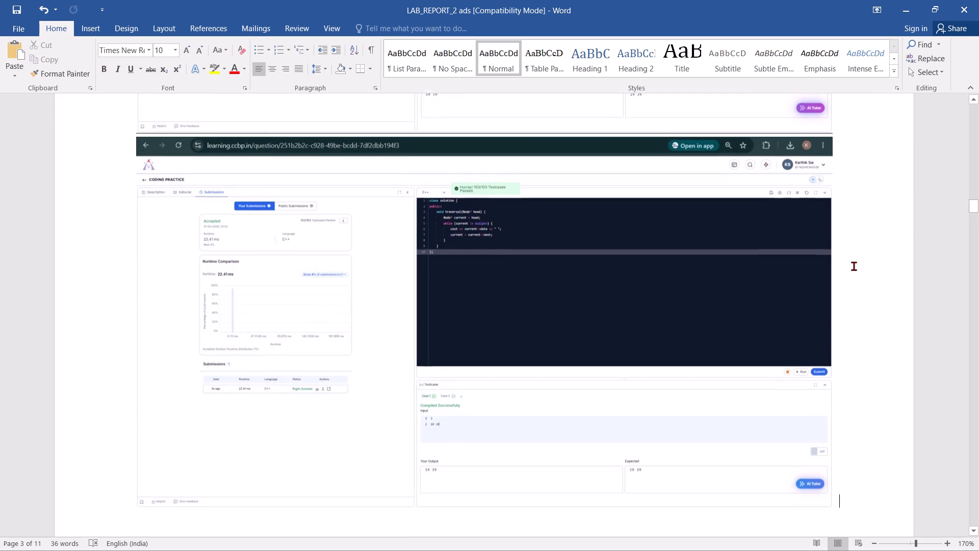
Review how the badge overlays sit in the headers of the coding screenshots on pages 2 and 3.
scroll(775, 255, "up", 11)
scroll(775, 255, "down", 7)
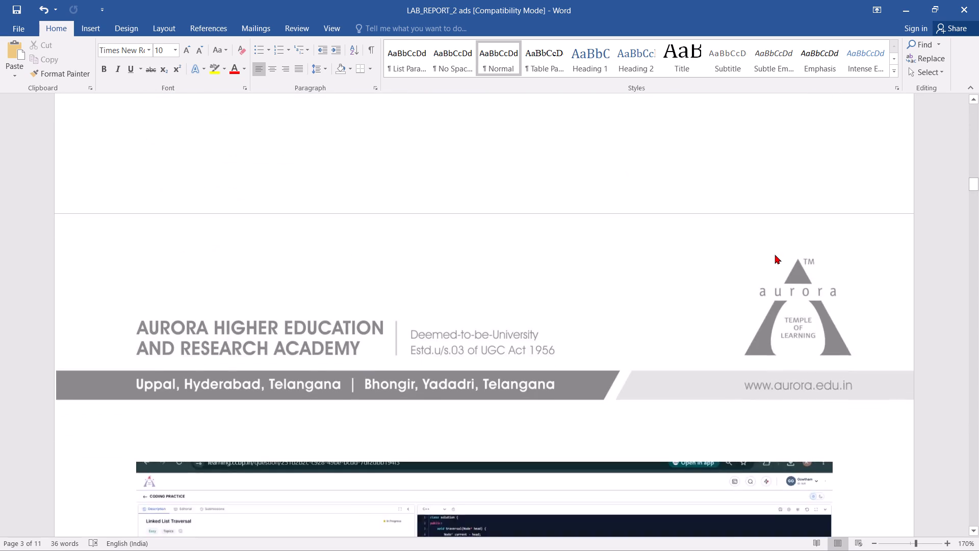
scroll(775, 255, "up", 3)
scroll(775, 255, "down", 2)
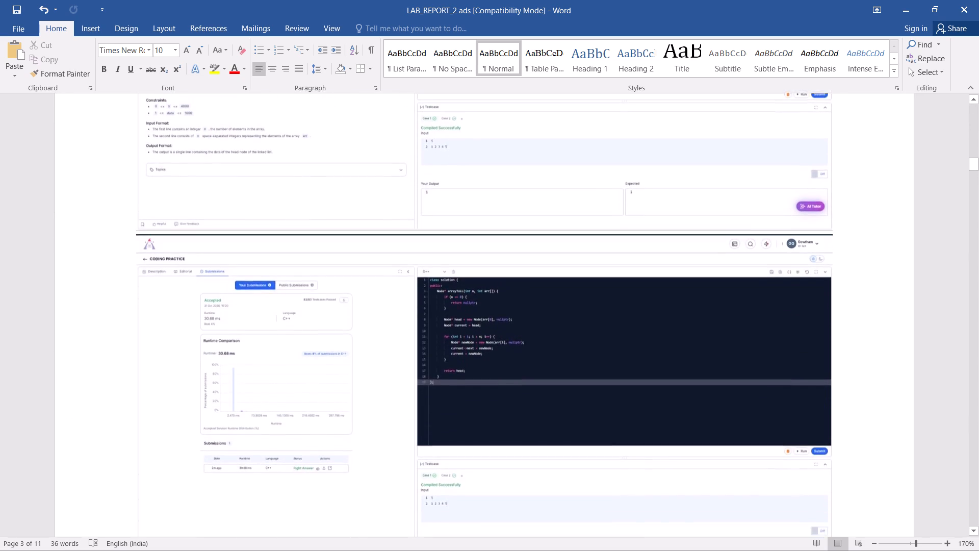
scroll(775, 255, "down", 1)
scroll(775, 255, "up", 16)
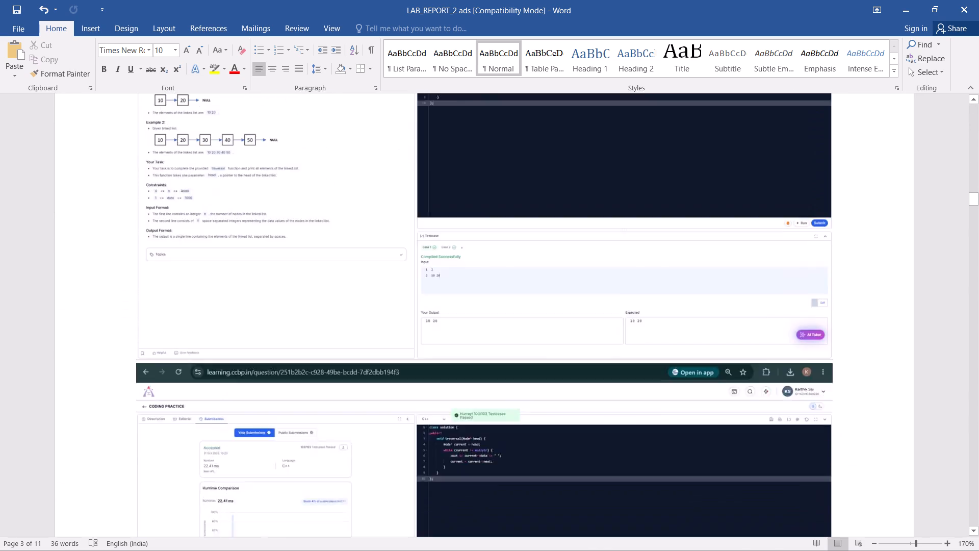
scroll(775, 255, "up", 18)
scroll(775, 255, "down", 1)
scroll(770, 230, "left", 1)
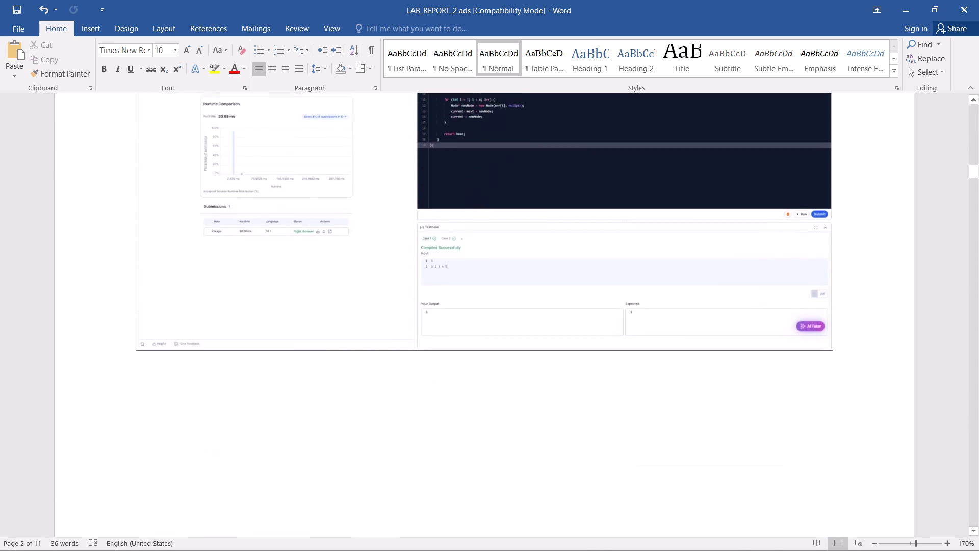
scroll(770, 230, "left", 2)
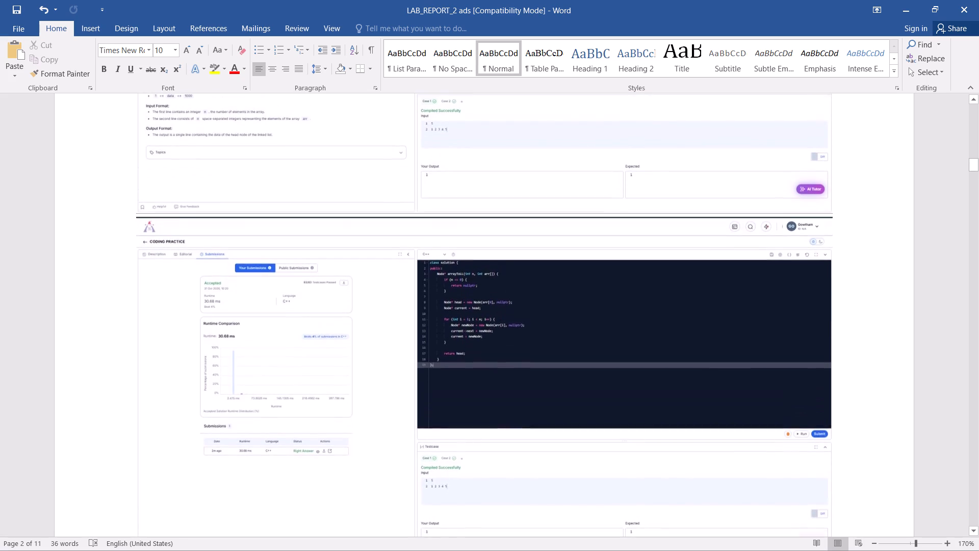
scroll(770, 230, "left", 2)
left_click(800, 213)
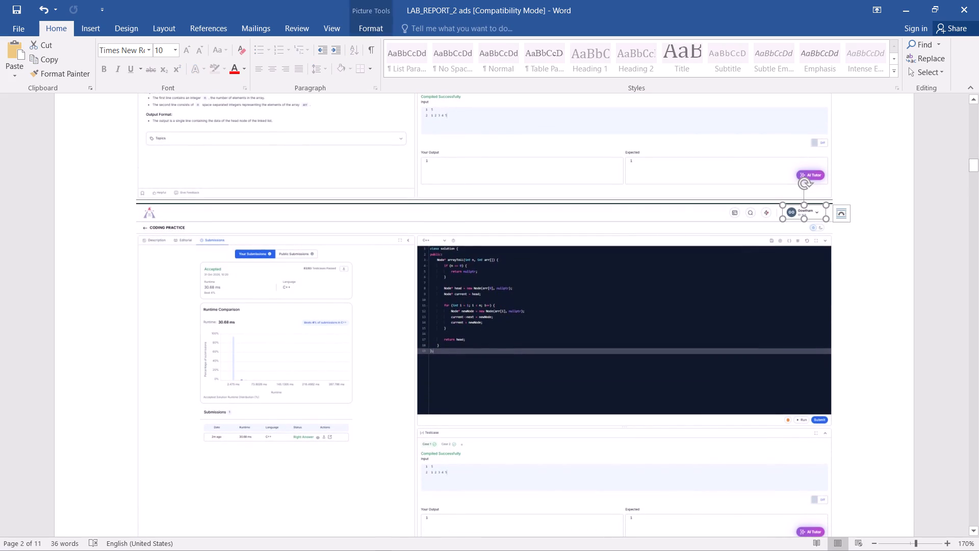
left_click(781, 217)
left_click(854, 273)
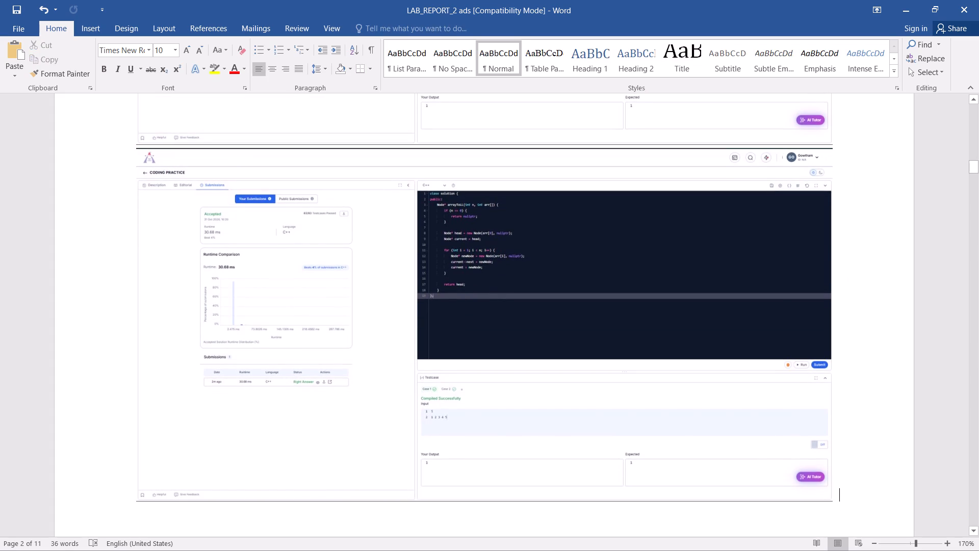
Paste the copied badge onto the second Linked List Traversal screenshot on page 3 and align it over the account badge in the header.
scroll(806, 178, "down", 5)
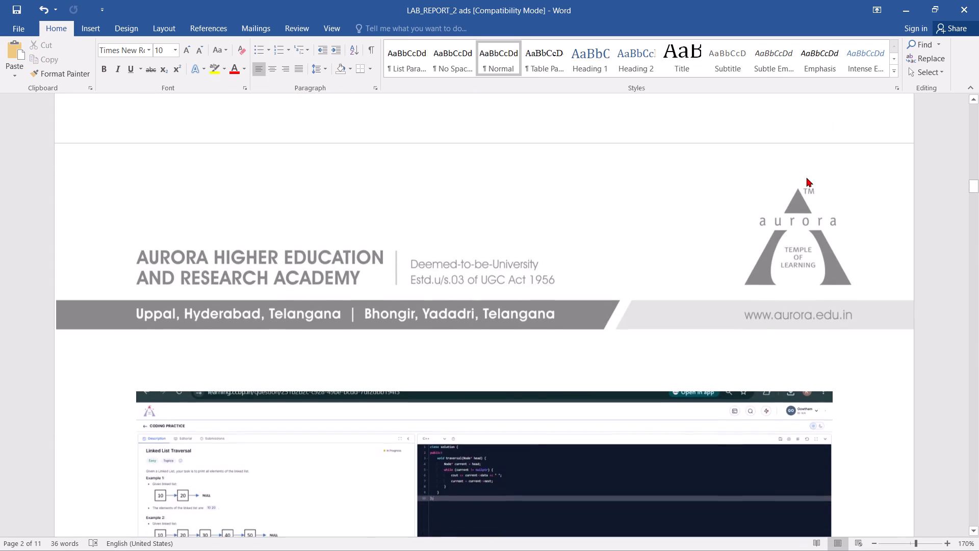
scroll(806, 178, "down", 3)
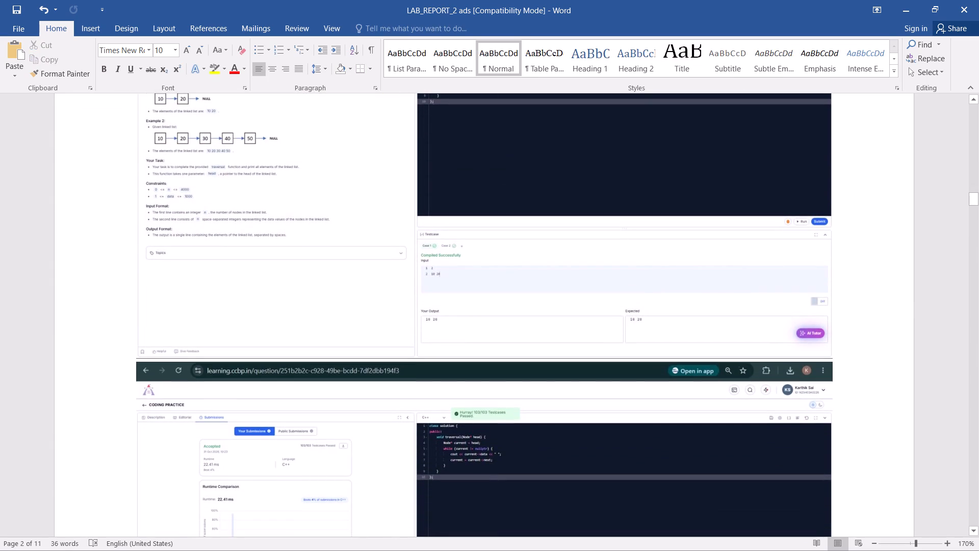
left_click(798, 392)
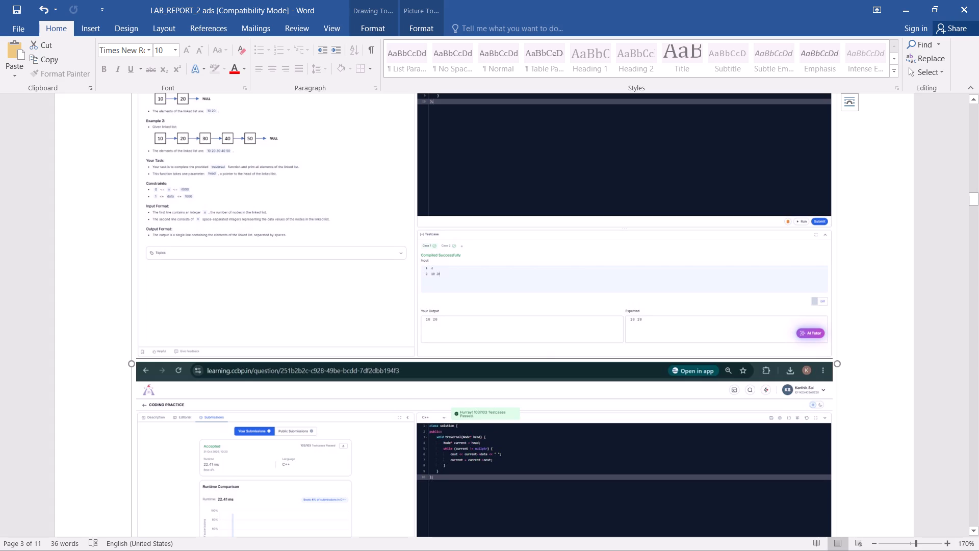
key("ctrl+v")
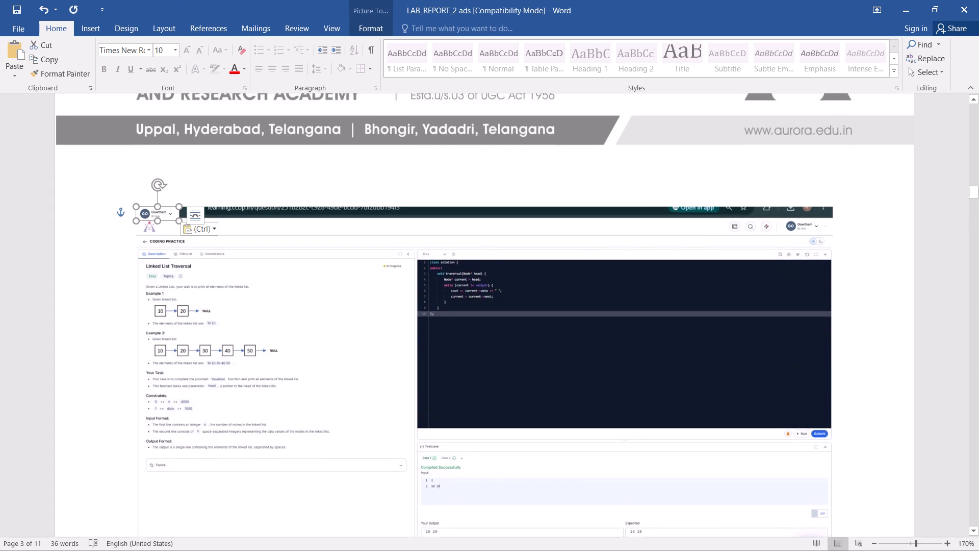
left_click_drag(142, 213, 476, 447)
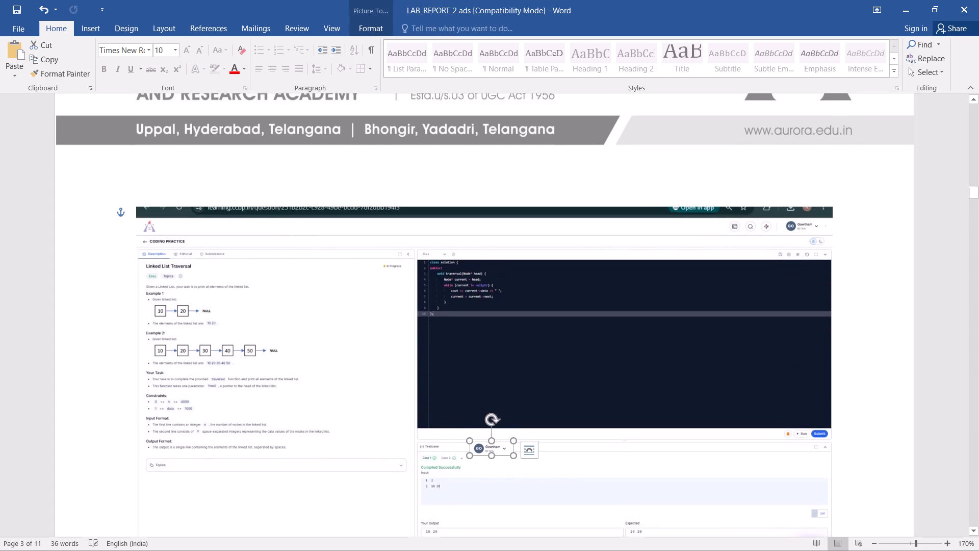
scroll(476, 447, "down", 2)
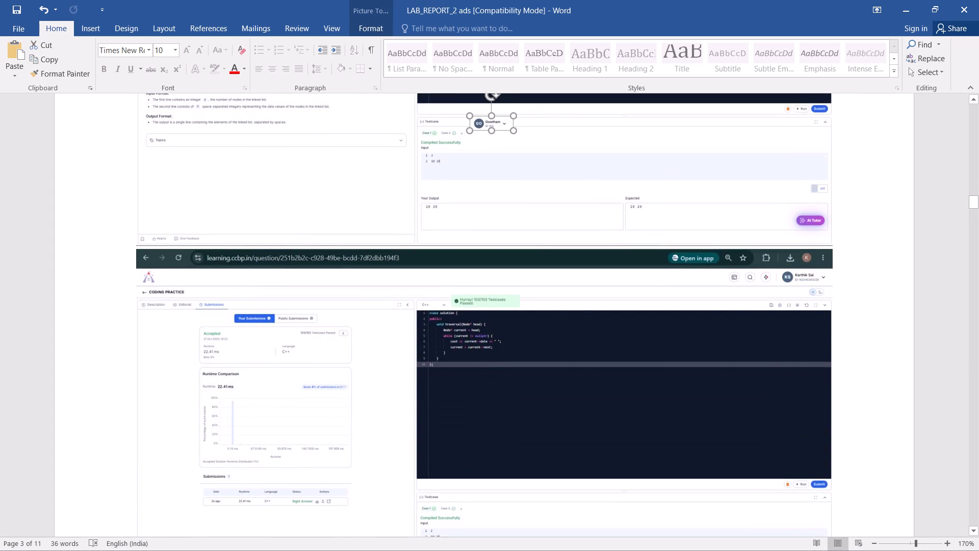
left_click_drag(478, 123, 838, 268)
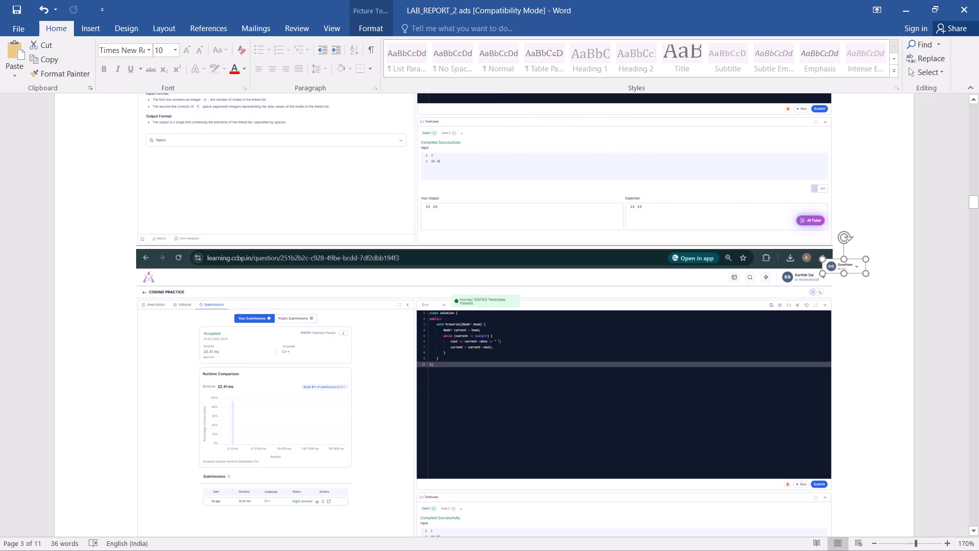
left_click_drag(838, 268, 786, 274)
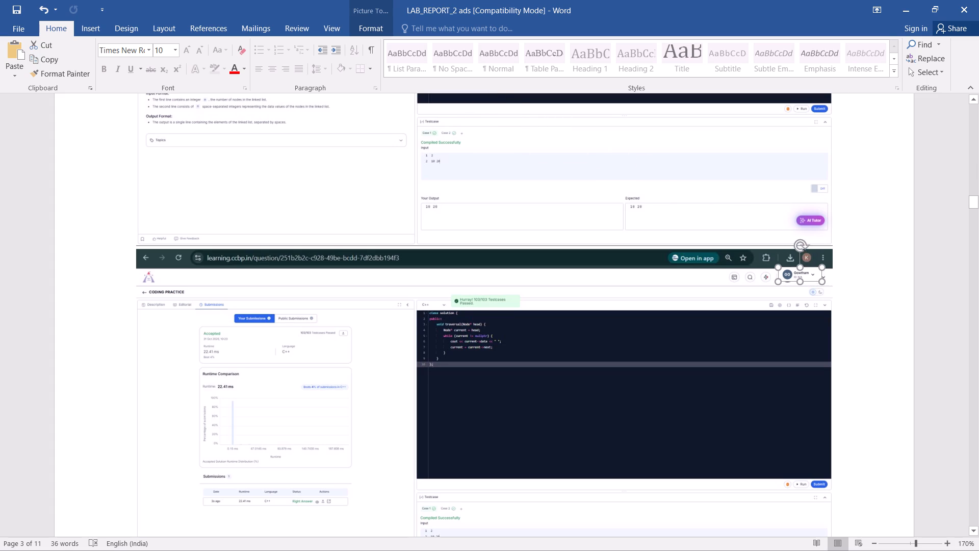
left_click_drag(786, 274, 789, 276)
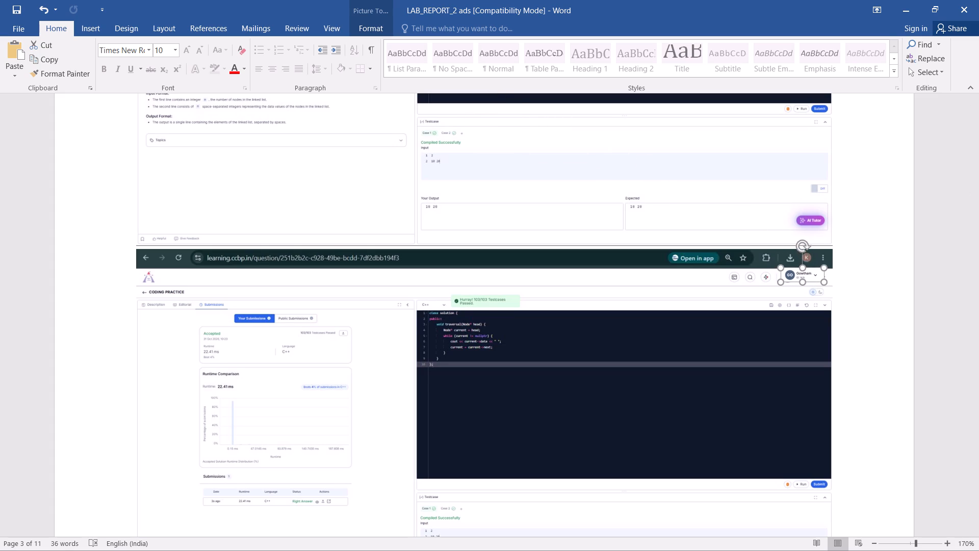
left_click_drag(789, 276, 790, 276)
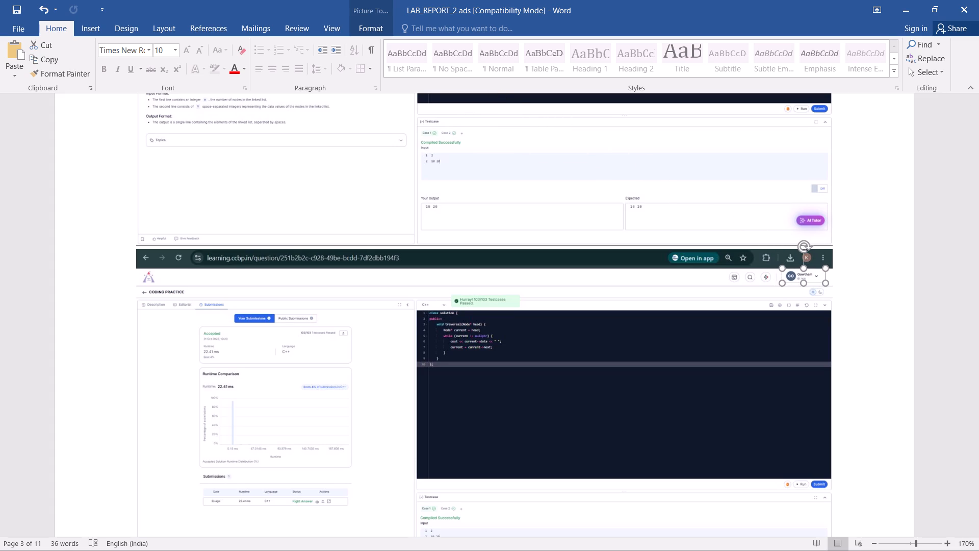
left_click_drag(790, 276, 790, 277)
left_click(841, 308)
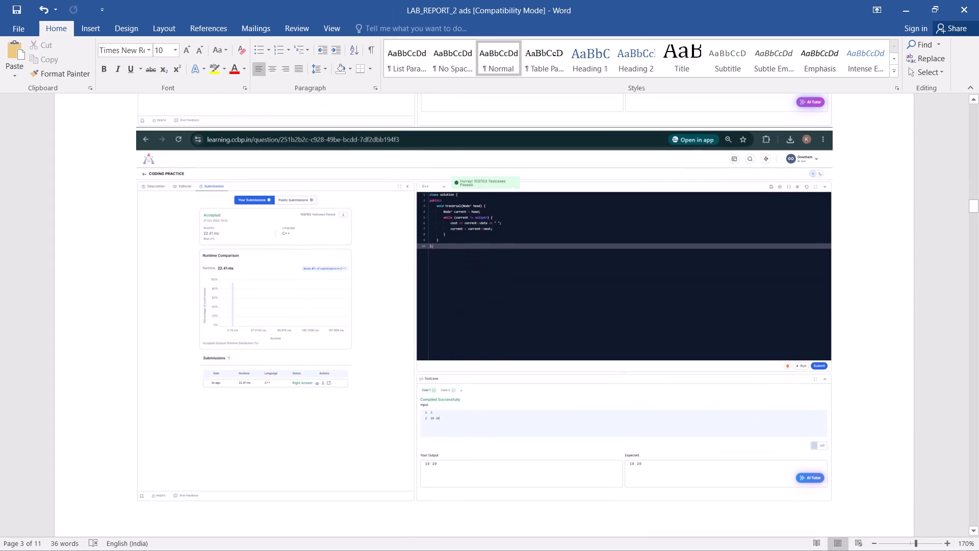
Switch to Chrome and copy the ReflectAI page's web address, reflectai-app.netlify.app.
left_click(684, 530)
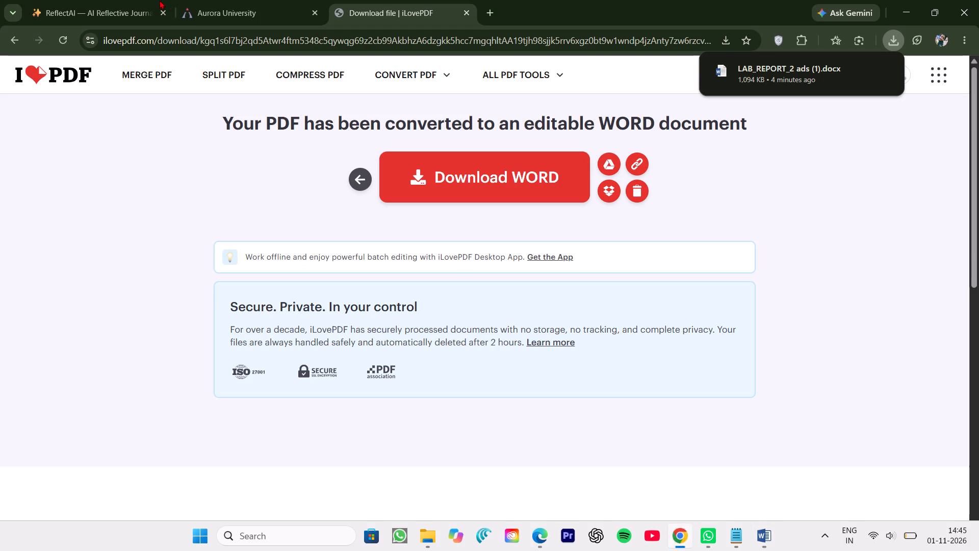
left_click(88, 0)
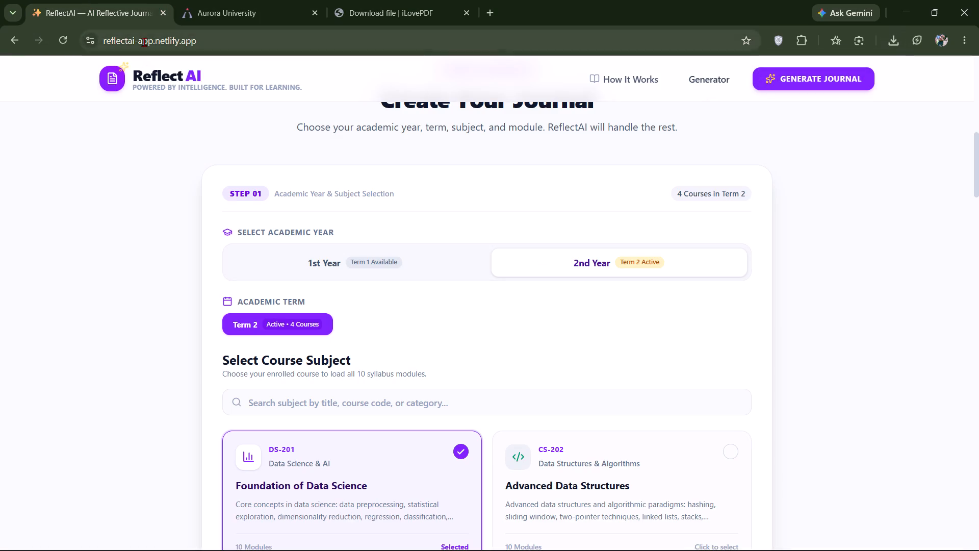
left_click(144, 42)
key("ctrl+c")
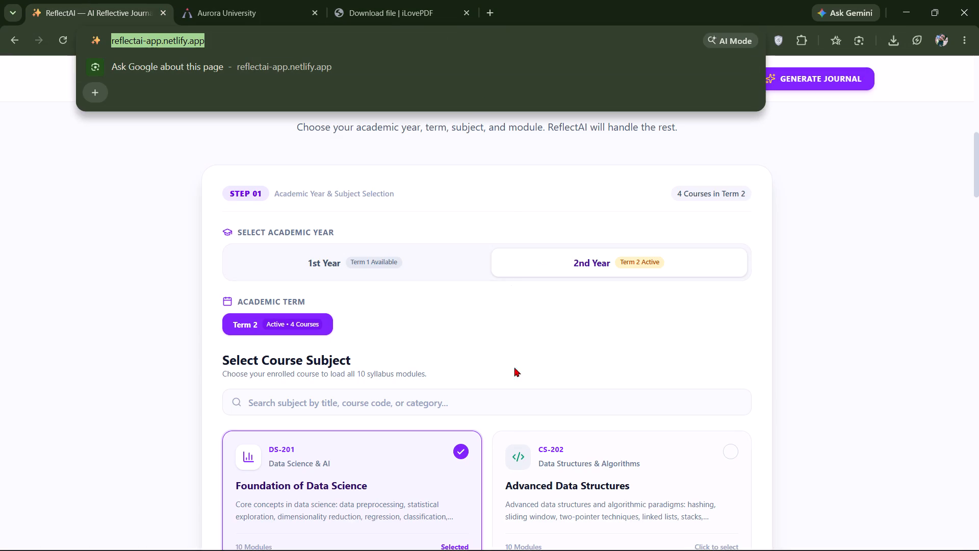
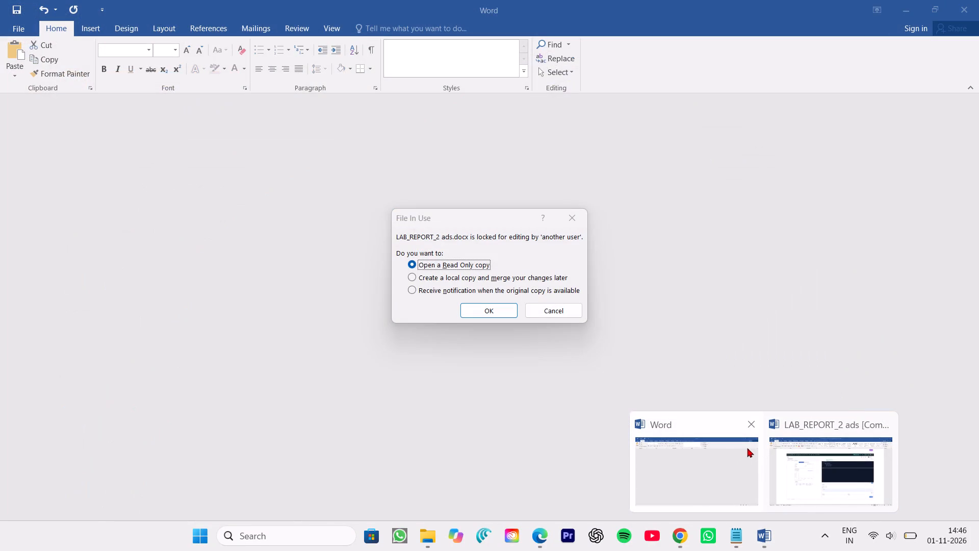
Cancel the File In Use prompt, close the empty Word window, and return to the open LAB_REPORT_2 ads document.
left_click(755, 425)
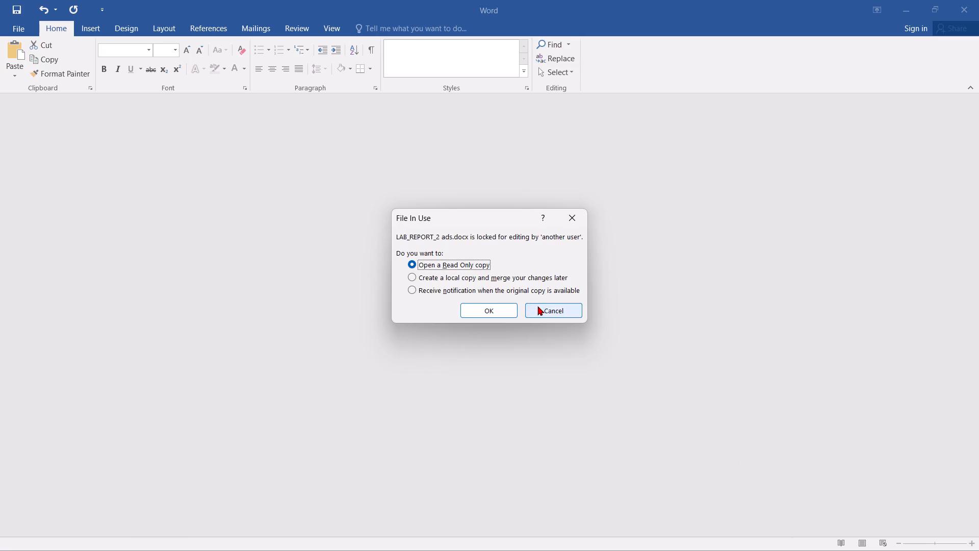
left_click(541, 306)
left_click(978, 0)
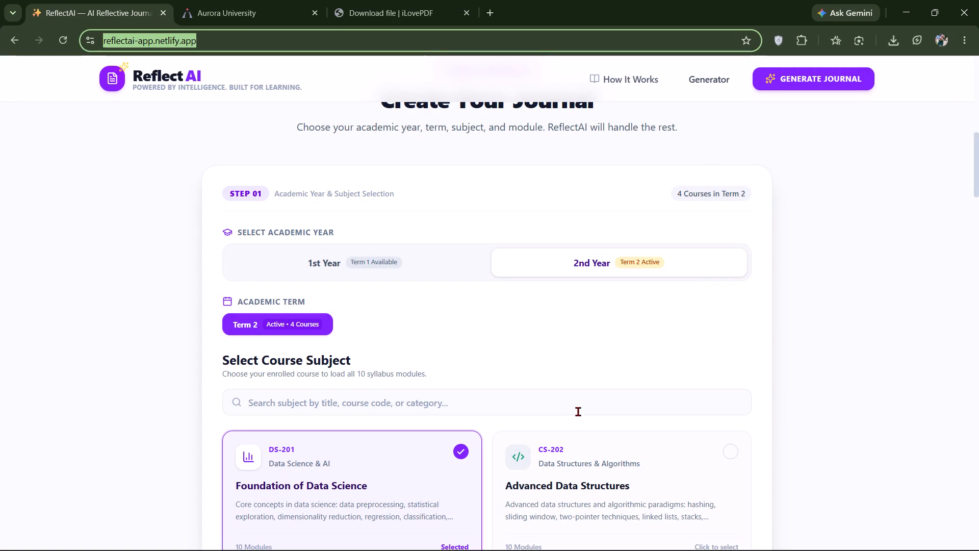
left_click(765, 539)
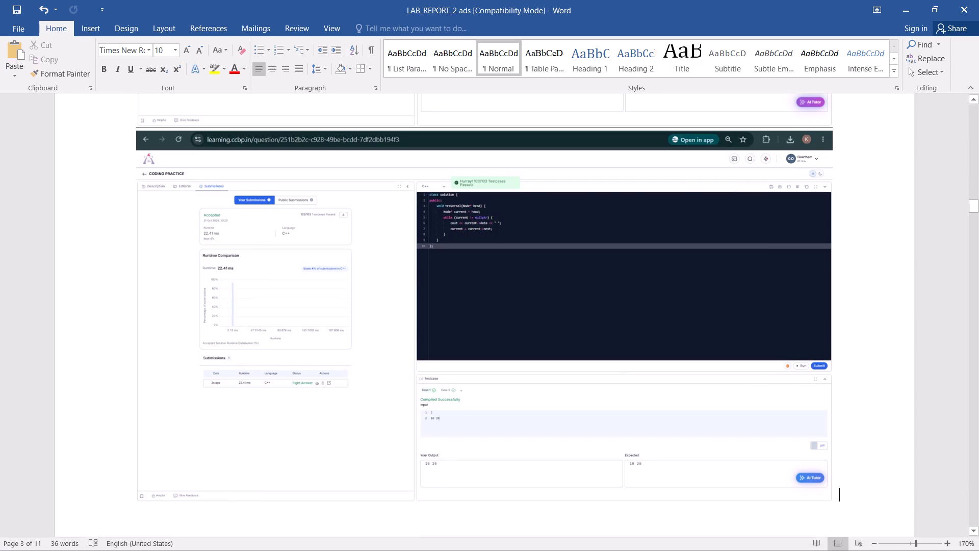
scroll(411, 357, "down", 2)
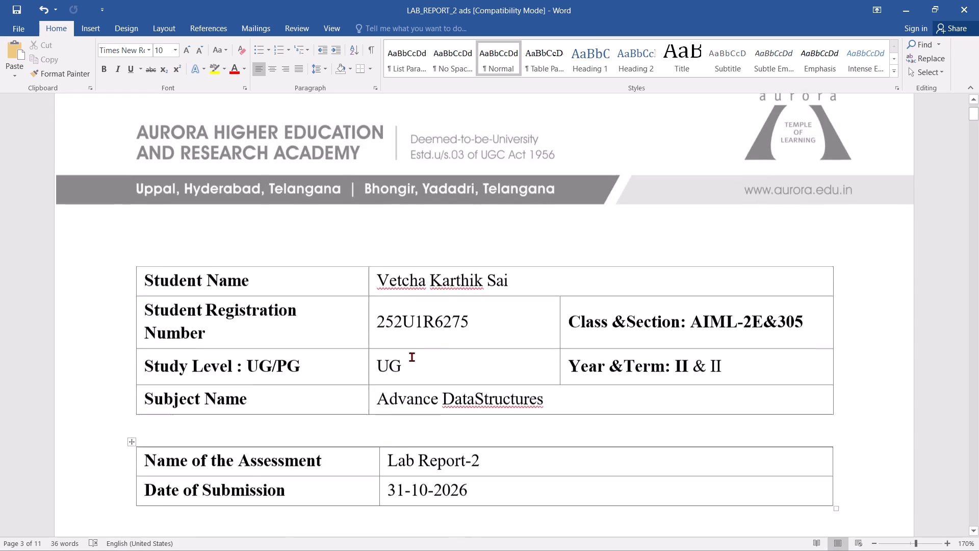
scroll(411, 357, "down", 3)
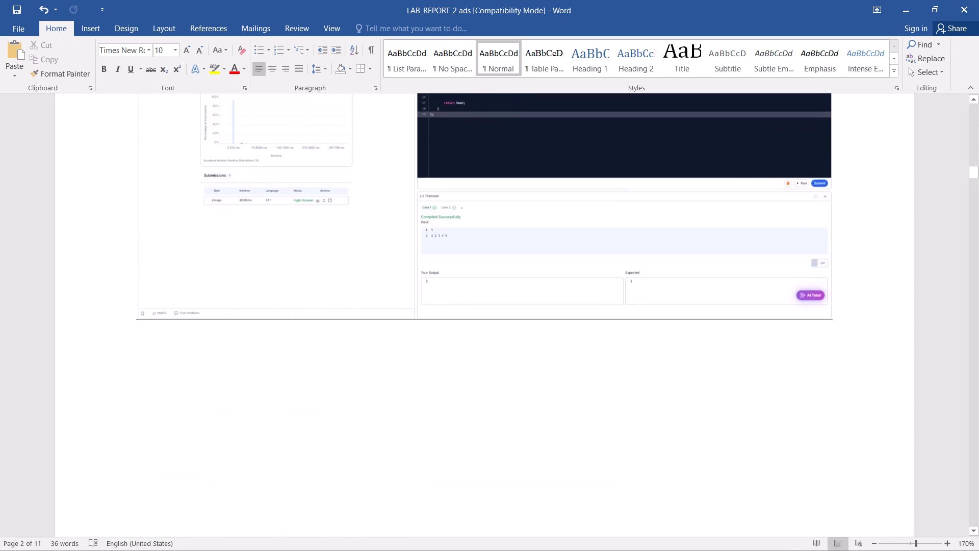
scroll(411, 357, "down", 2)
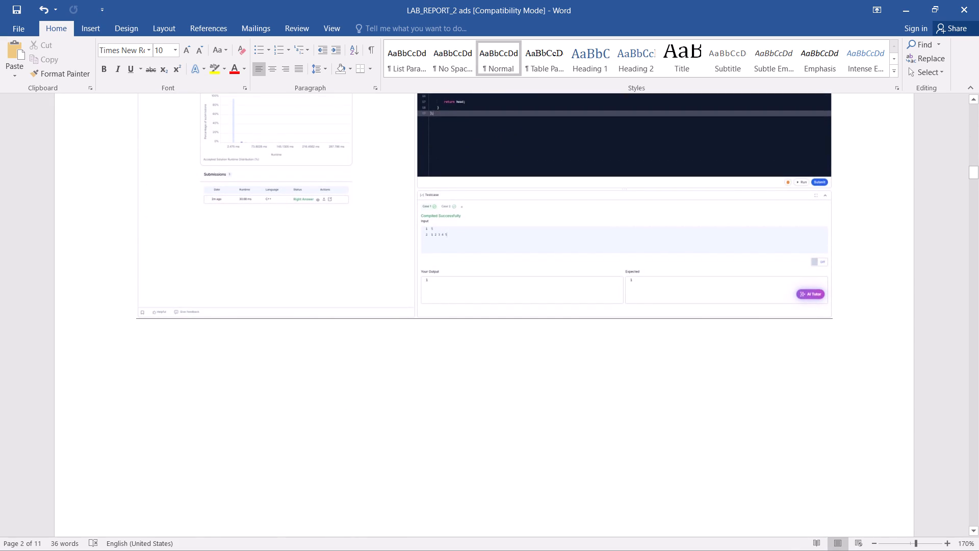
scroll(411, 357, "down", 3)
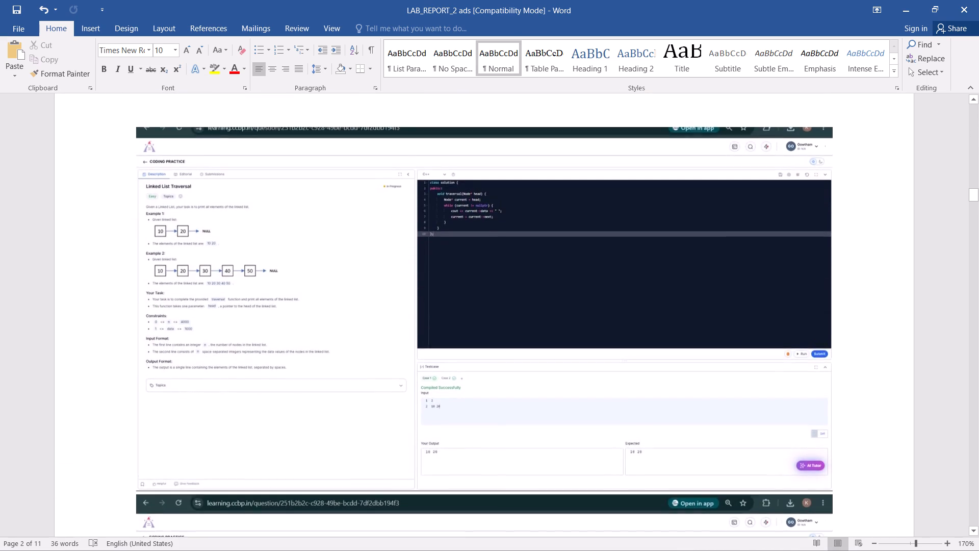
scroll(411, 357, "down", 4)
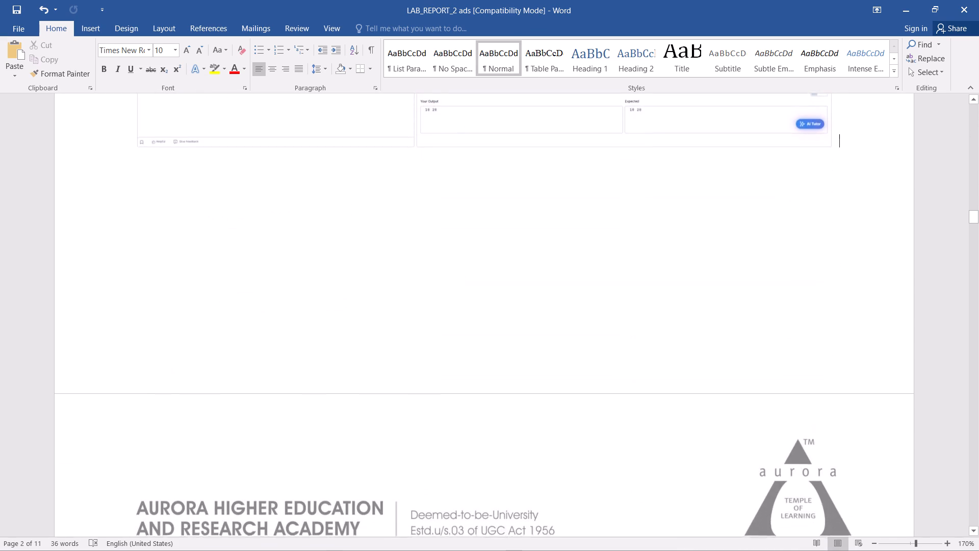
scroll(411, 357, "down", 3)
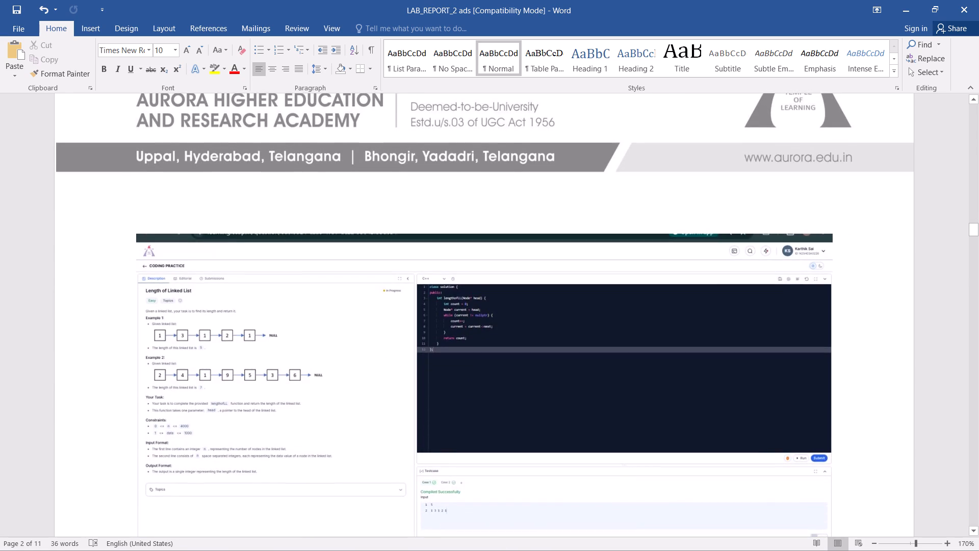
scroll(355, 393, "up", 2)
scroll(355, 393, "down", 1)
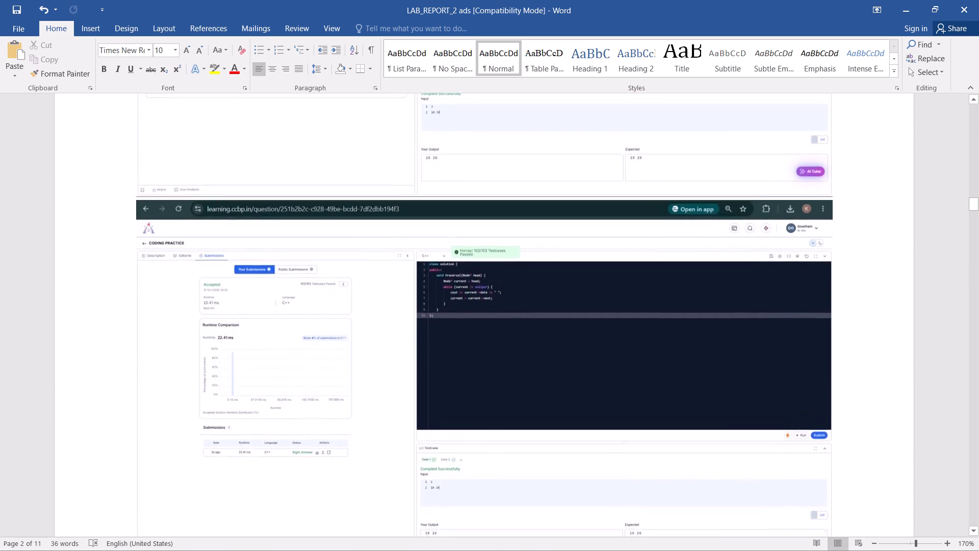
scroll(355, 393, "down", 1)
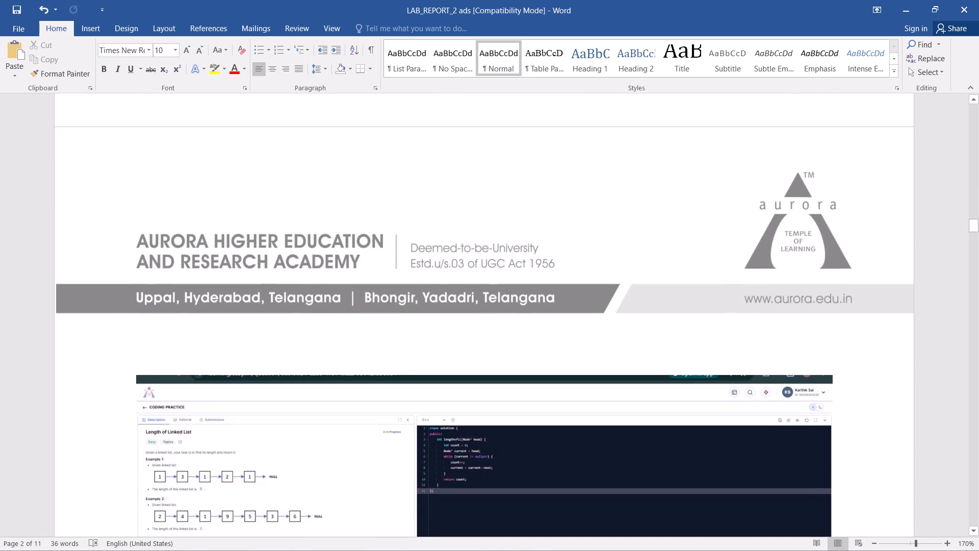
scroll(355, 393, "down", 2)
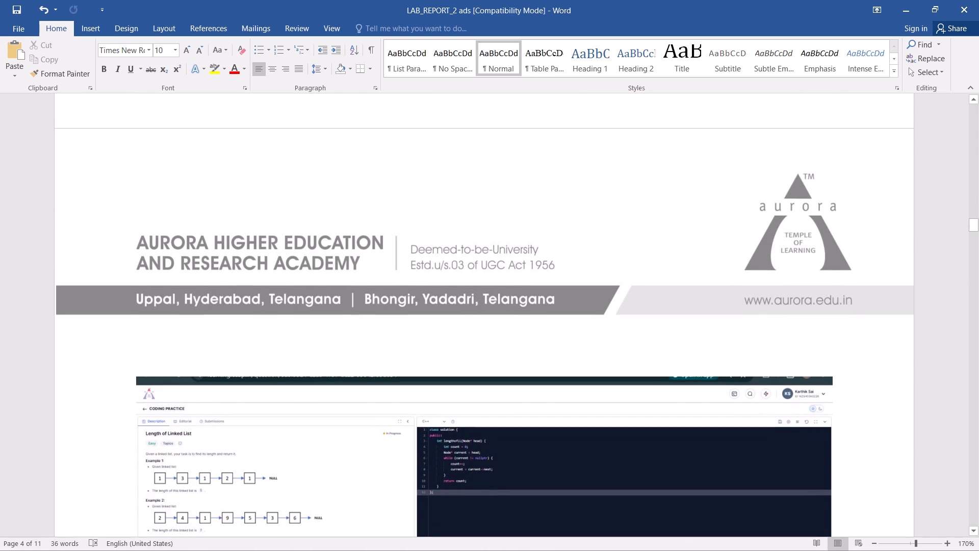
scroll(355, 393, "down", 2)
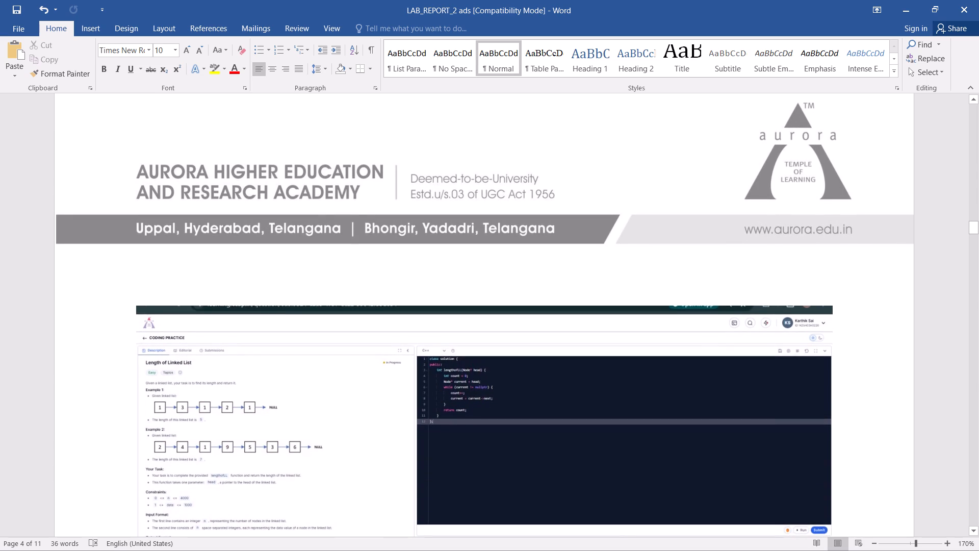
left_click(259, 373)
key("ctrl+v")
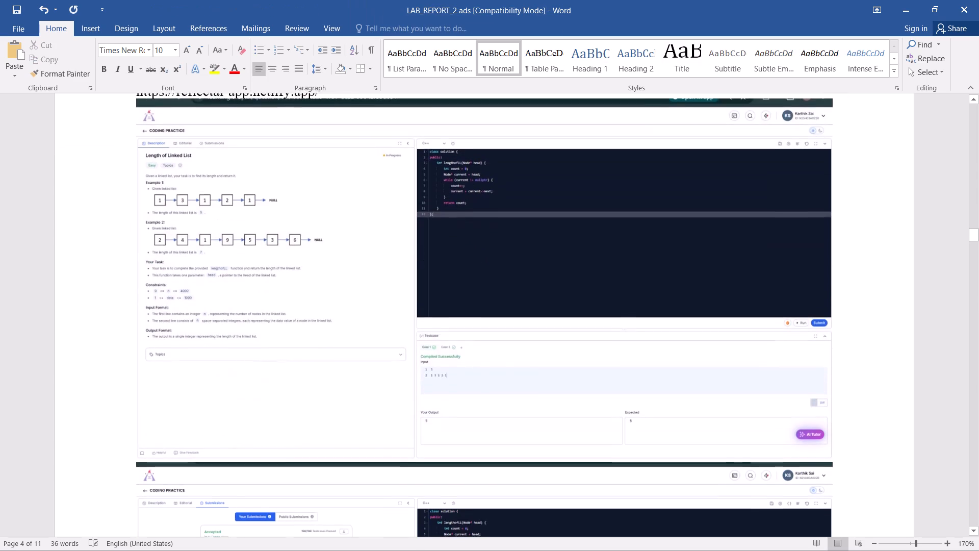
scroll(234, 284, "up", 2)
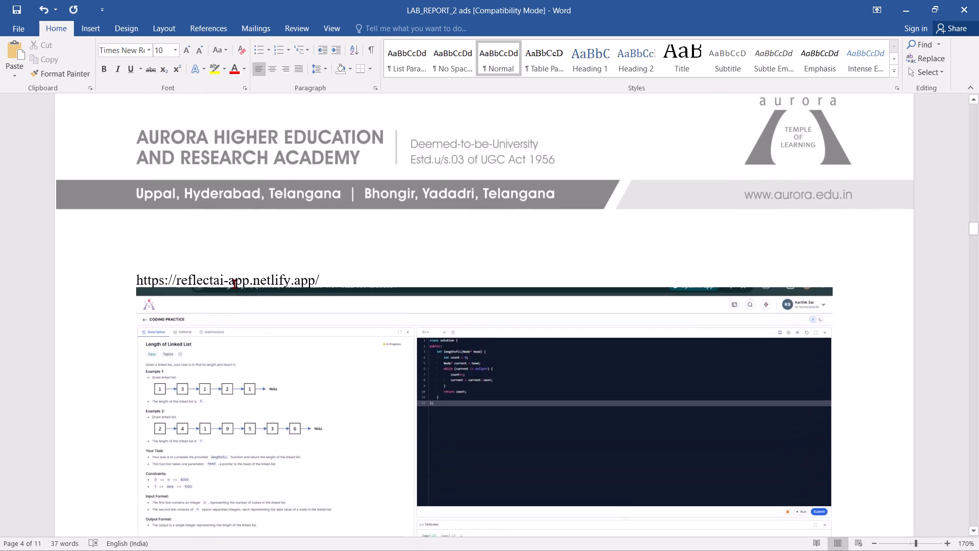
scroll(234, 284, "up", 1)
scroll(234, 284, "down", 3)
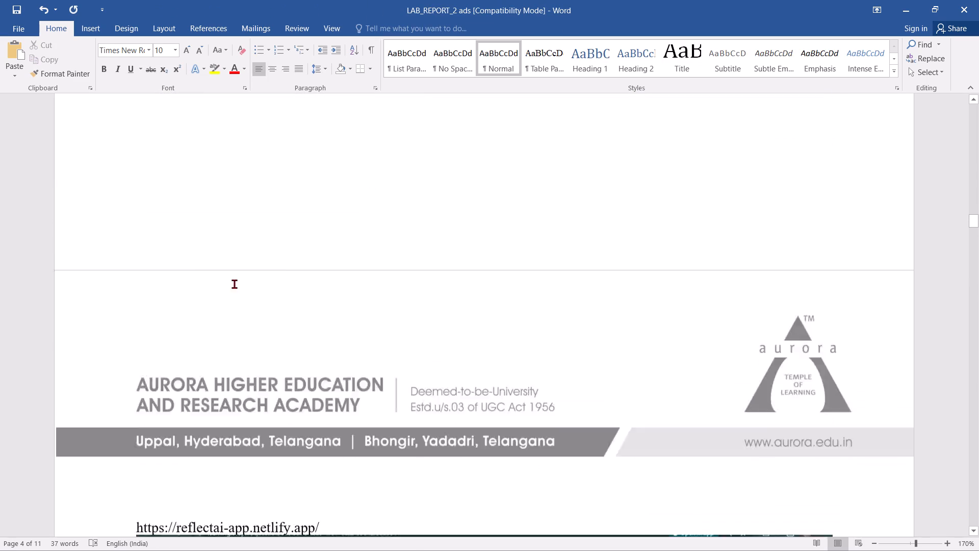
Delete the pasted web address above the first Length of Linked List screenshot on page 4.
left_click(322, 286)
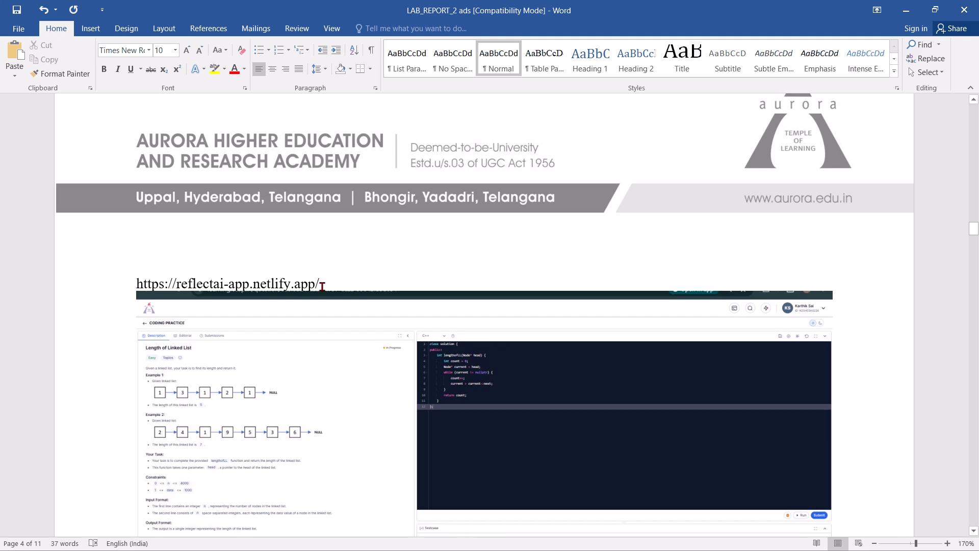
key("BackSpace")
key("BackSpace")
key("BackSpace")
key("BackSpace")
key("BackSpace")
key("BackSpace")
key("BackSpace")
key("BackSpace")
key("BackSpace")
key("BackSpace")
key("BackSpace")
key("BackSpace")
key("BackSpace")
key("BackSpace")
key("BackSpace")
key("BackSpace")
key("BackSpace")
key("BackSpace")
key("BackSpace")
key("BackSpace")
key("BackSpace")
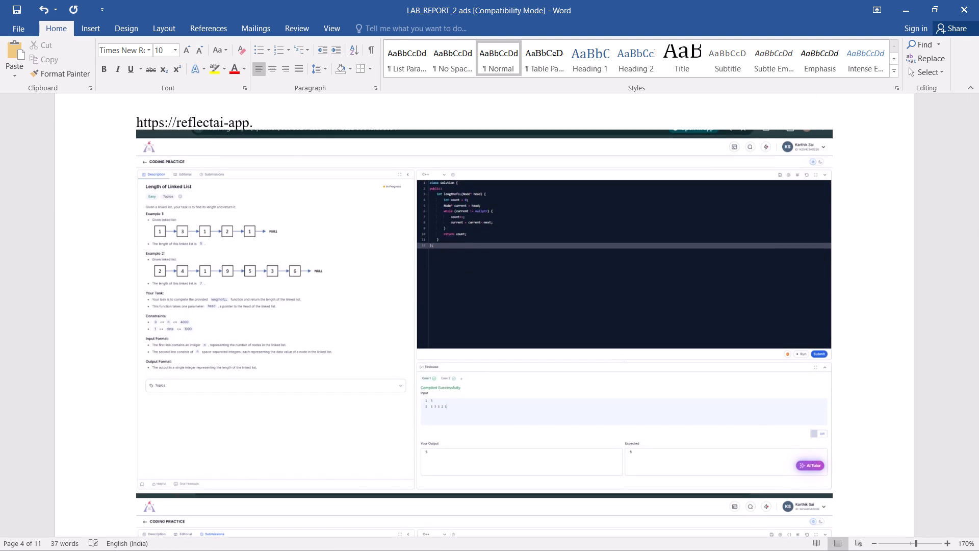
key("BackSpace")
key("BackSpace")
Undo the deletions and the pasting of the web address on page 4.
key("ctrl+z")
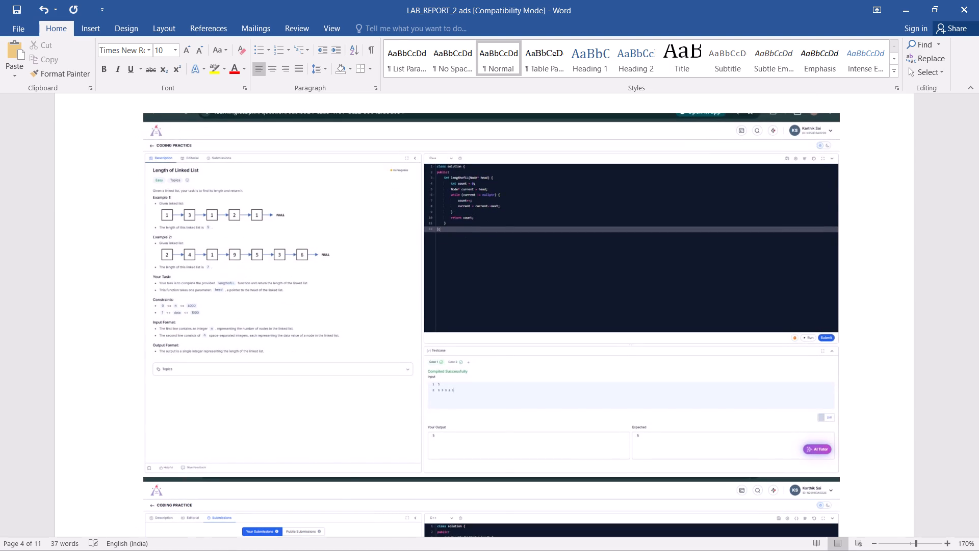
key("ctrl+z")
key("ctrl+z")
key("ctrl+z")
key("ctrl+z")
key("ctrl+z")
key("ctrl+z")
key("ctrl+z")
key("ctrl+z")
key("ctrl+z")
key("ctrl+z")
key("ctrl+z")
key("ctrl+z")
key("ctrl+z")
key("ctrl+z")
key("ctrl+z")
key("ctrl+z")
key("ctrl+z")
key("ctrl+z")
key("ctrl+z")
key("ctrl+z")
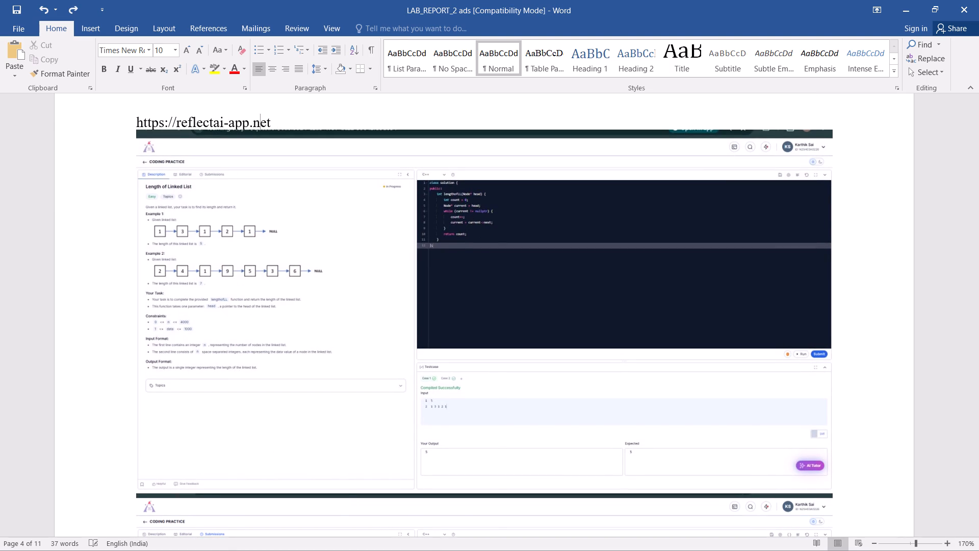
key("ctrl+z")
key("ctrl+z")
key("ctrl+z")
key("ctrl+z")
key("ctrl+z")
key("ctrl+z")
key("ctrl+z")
Copy the profile badge overlay from the header of the first Linked List Traversal screenshot on page 3.
scroll(322, 286, "up", 1, "ctrl")
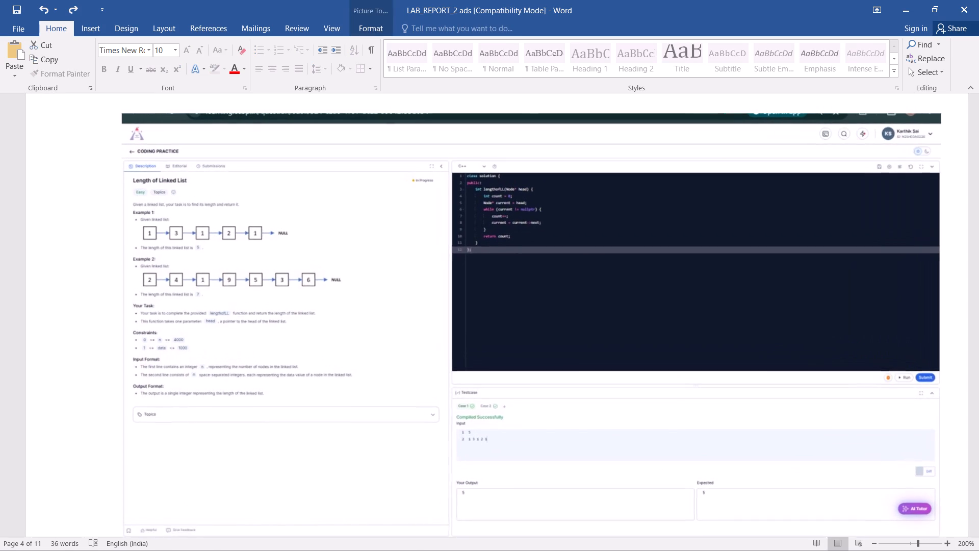
scroll(322, 286, "left", 1, "ctrl")
scroll(322, 286, "down", 2, "ctrl")
scroll(322, 286, "up", 2)
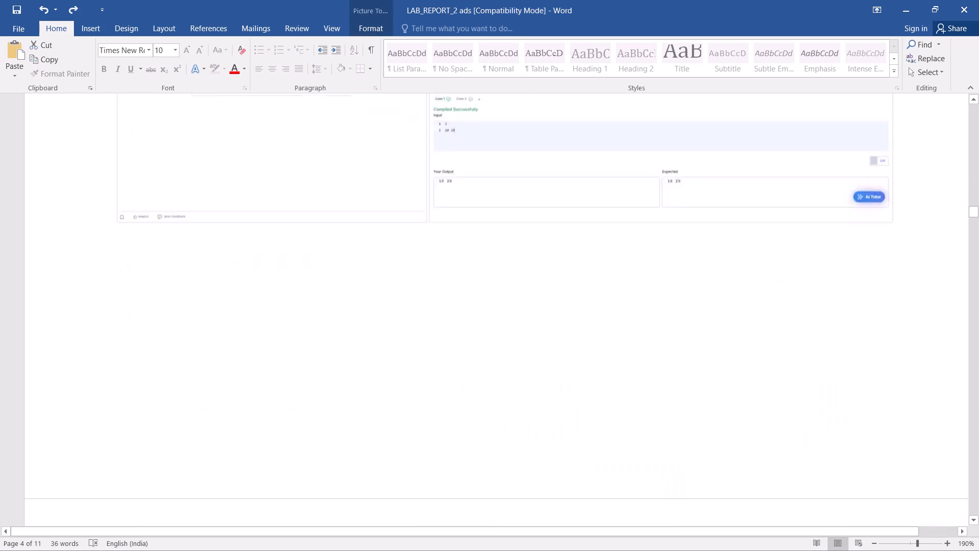
scroll(322, 286, "up", 2)
scroll(322, 286, "down", 1, "ctrl")
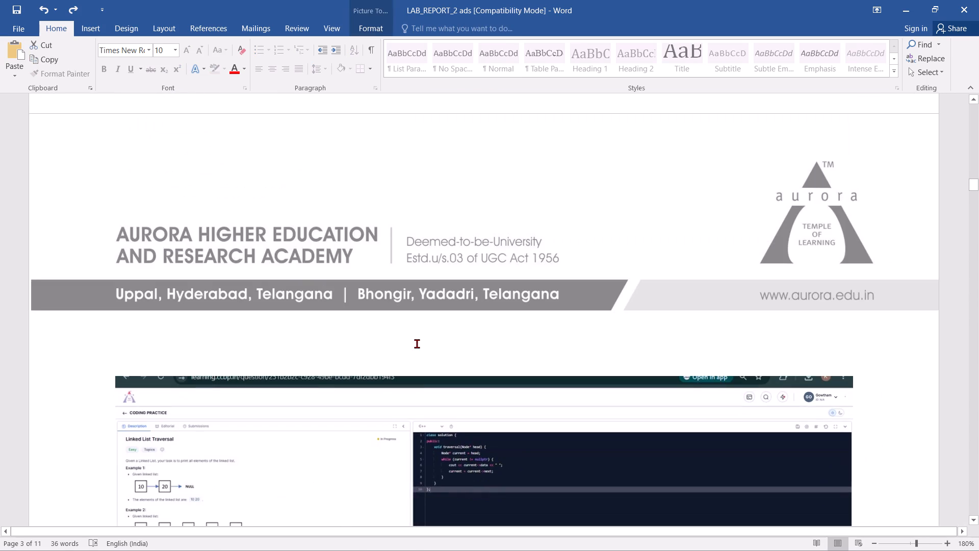
scroll(417, 343, "down", 1)
left_click(804, 171)
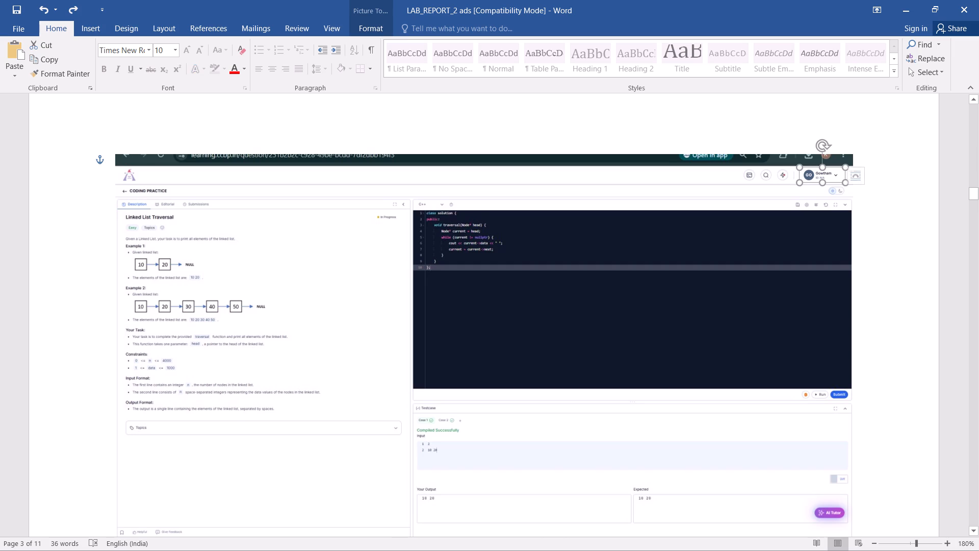
key("ctrl+c")
Paste the copied badge onto the first Length of Linked List screenshot on page 4 and align it over the account badge in the header.
scroll(806, 172, "down", 2)
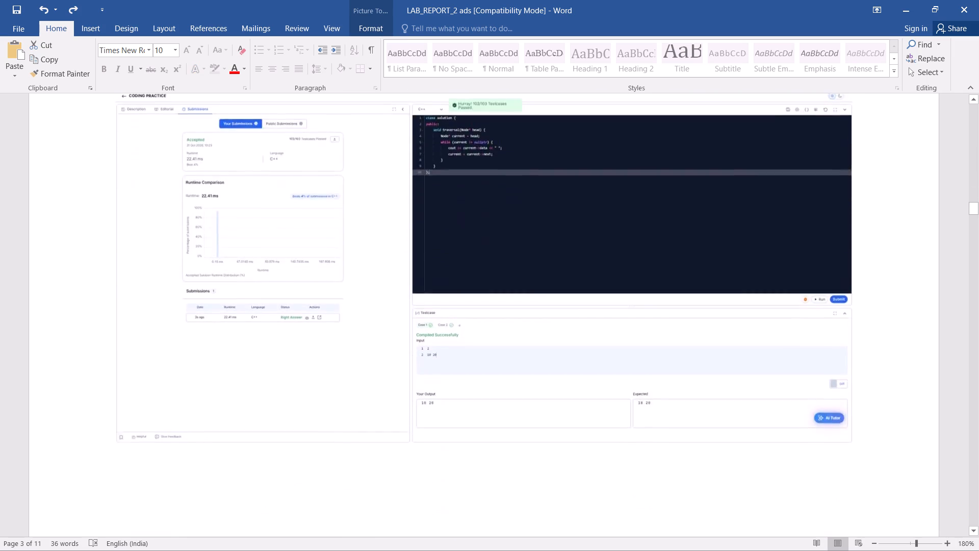
scroll(806, 172, "down", 5)
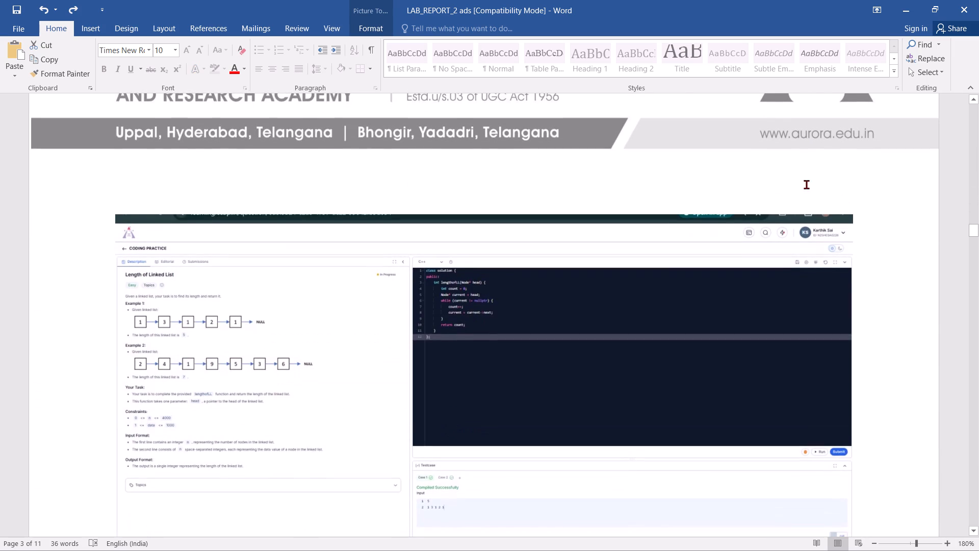
left_click(743, 258)
key("ctrl+v")
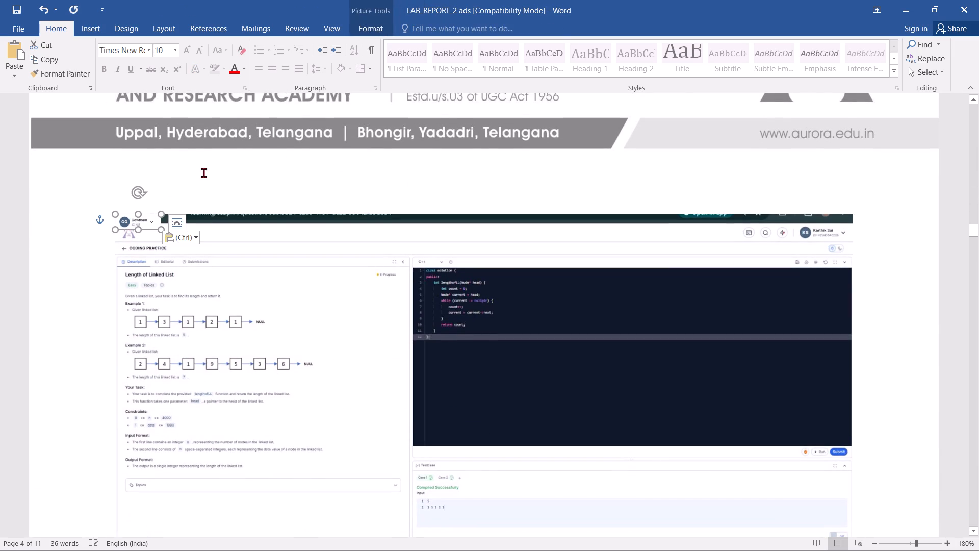
left_click_drag(125, 222, 833, 246)
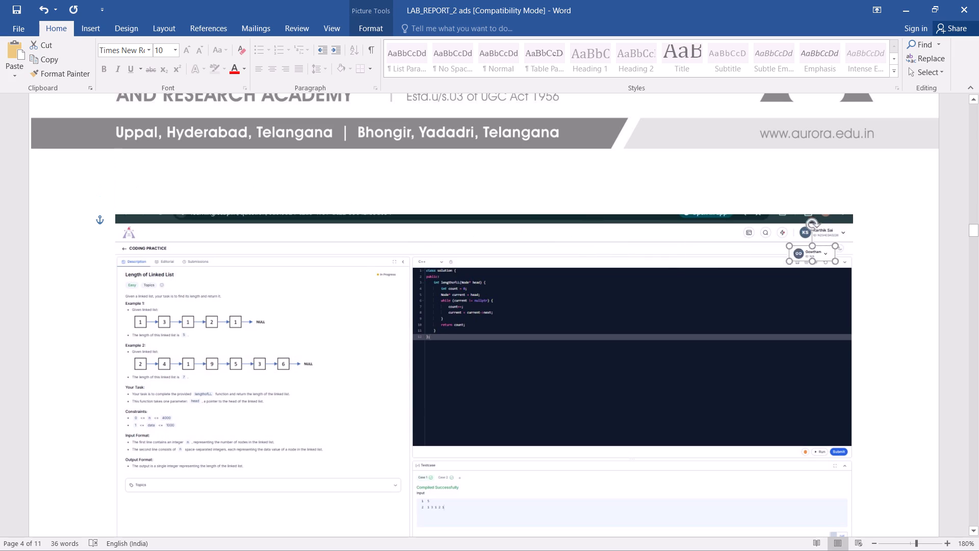
left_click_drag(833, 246, 809, 233)
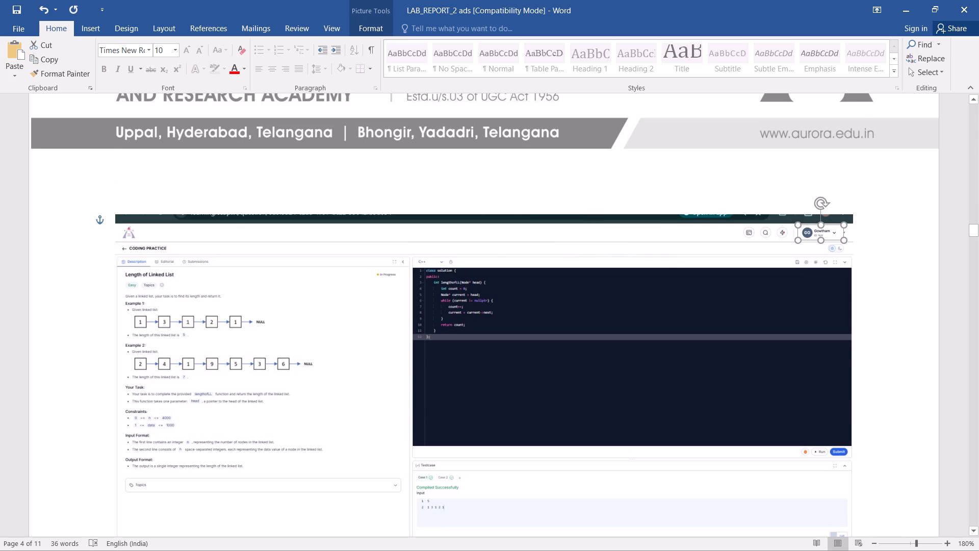
left_click_drag(809, 233, 809, 233)
left_click(880, 295)
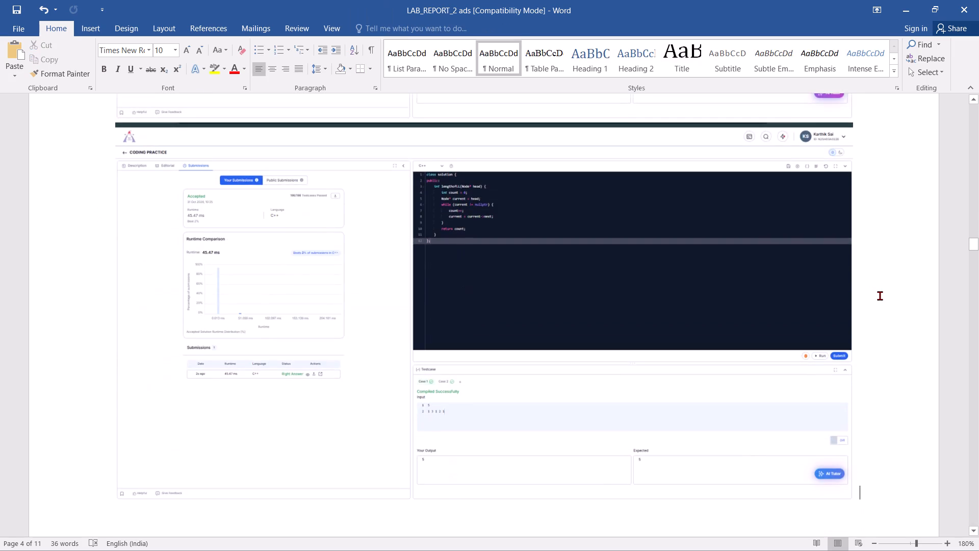
Paste the copied badge onto the Length of Linked List submissions screenshot on page 4 and align it over the account badge in the header.
scroll(880, 295, "up", 2)
scroll(880, 295, "down", 2)
left_click(559, 337)
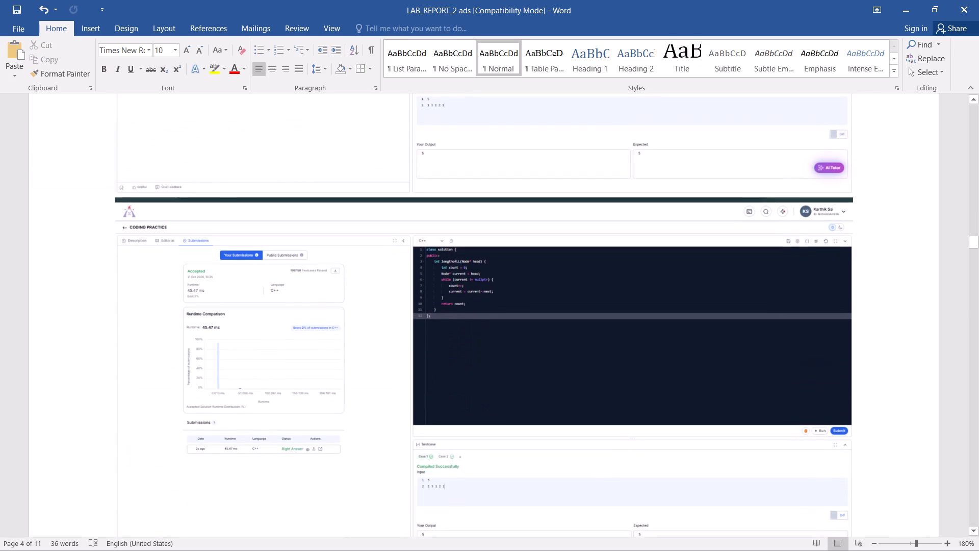
key("ctrl+v")
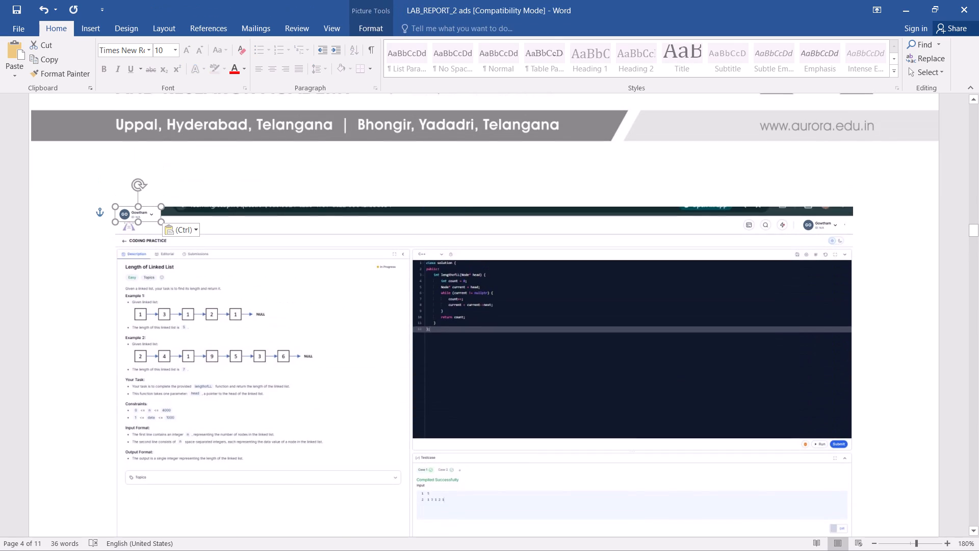
left_click_drag(124, 213, 300, 465)
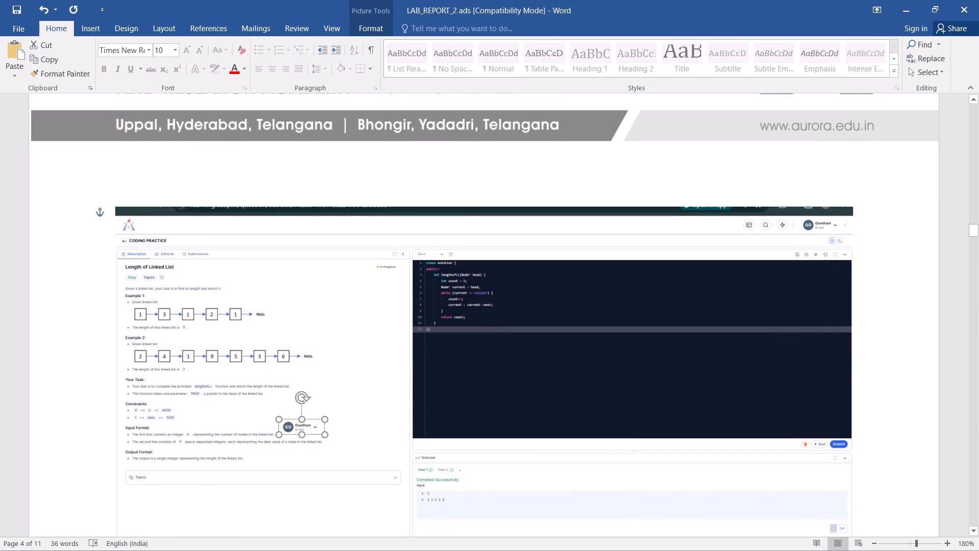
left_click_drag(300, 465, 307, 517)
scroll(437, 463, "down", 2)
scroll(370, 244, "up", 1)
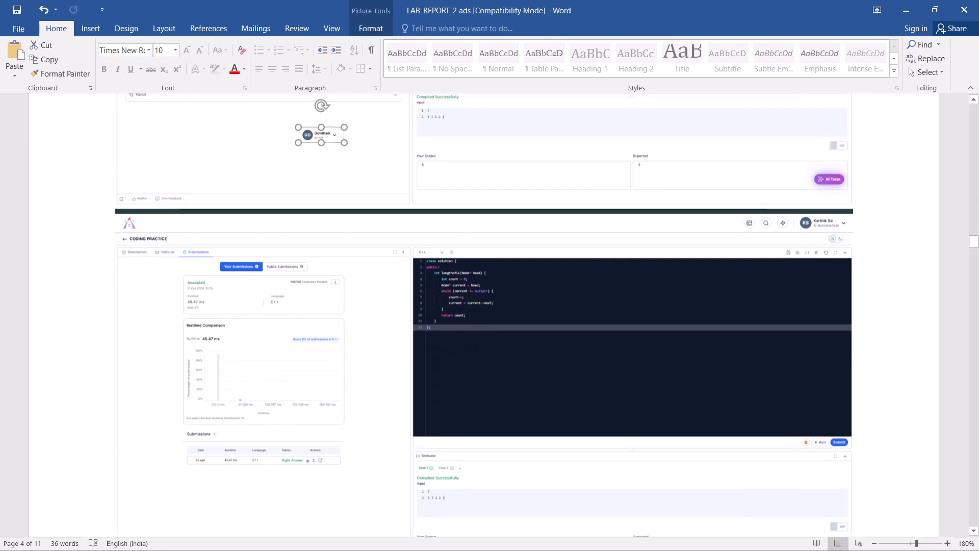
scroll(370, 244, "up", 1)
left_click_drag(306, 177, 910, 253)
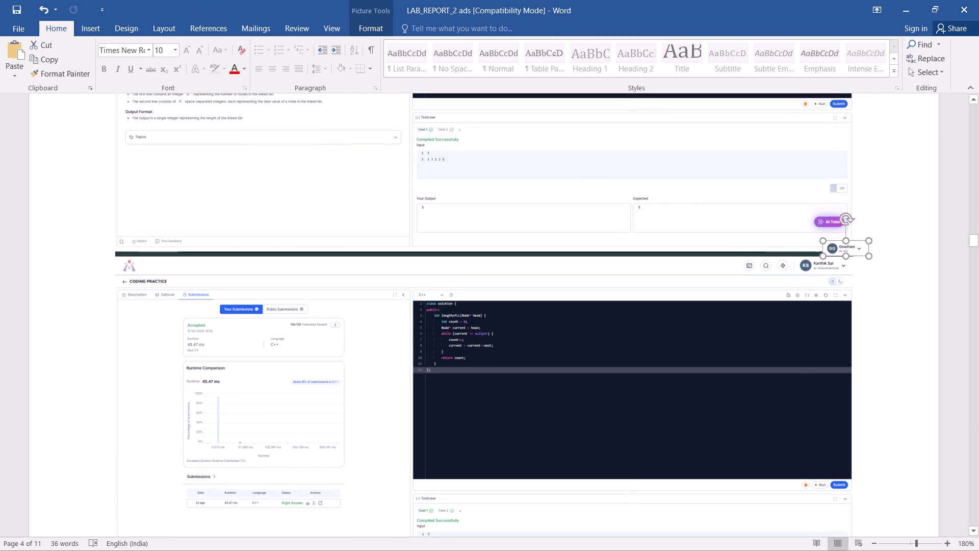
left_click_drag(910, 253, 826, 261)
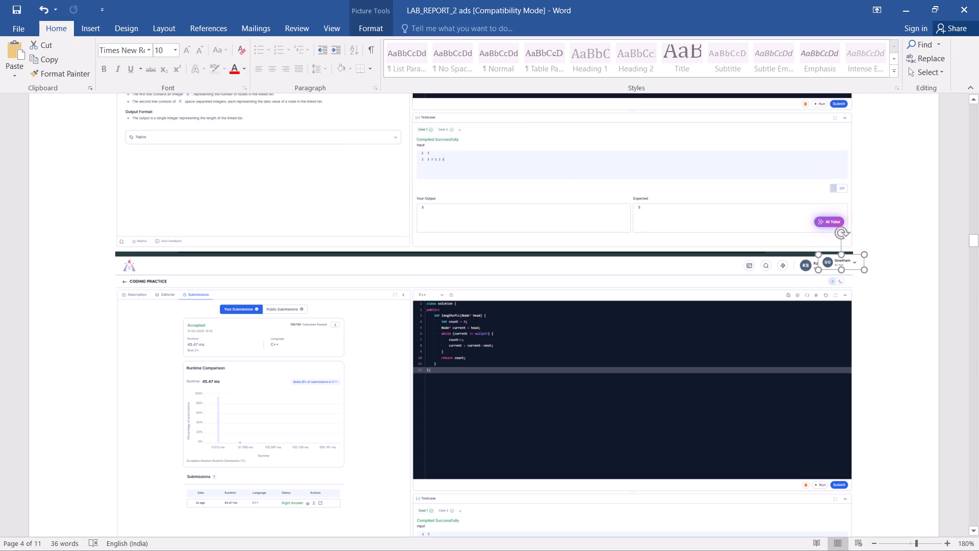
left_click_drag(826, 261, 806, 273)
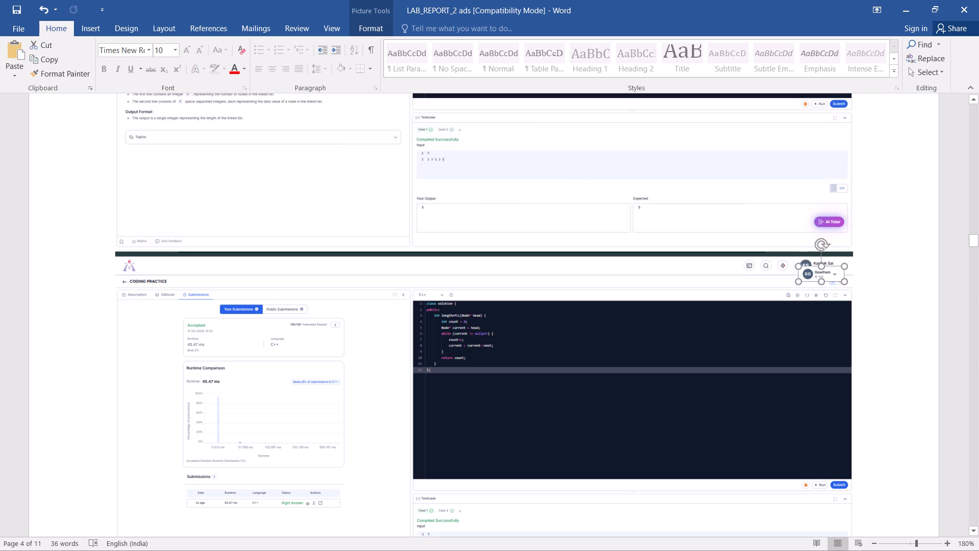
left_click_drag(806, 273, 812, 264)
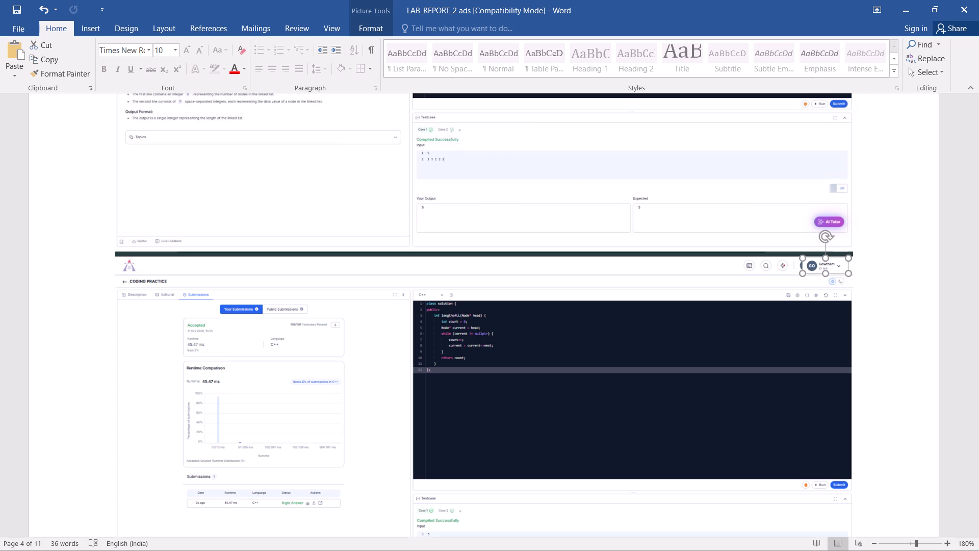
left_click_drag(812, 264, 808, 265)
left_click(883, 309)
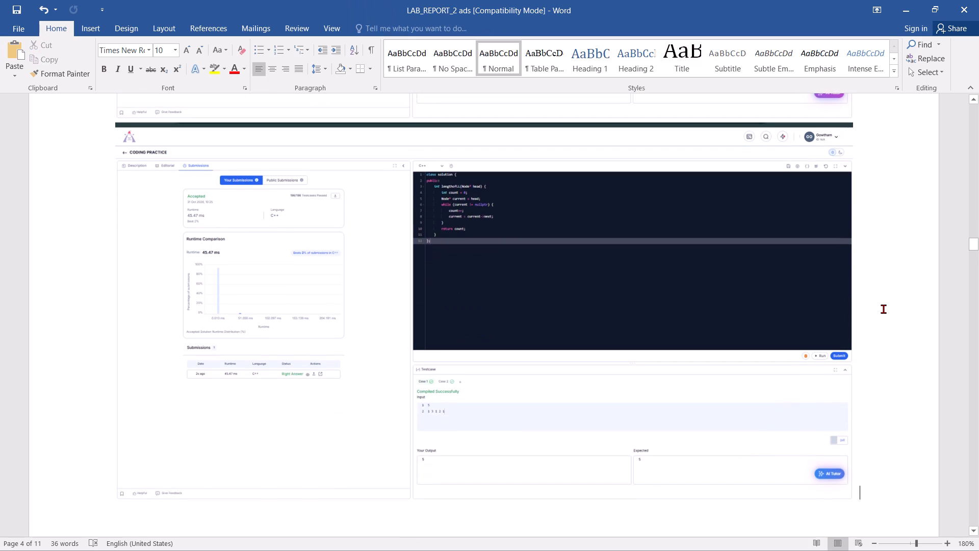
Paste the badge onto the Search in Linked List description screenshot on page 5 and align it over the account badge in the header.
scroll(883, 309, "down", 3)
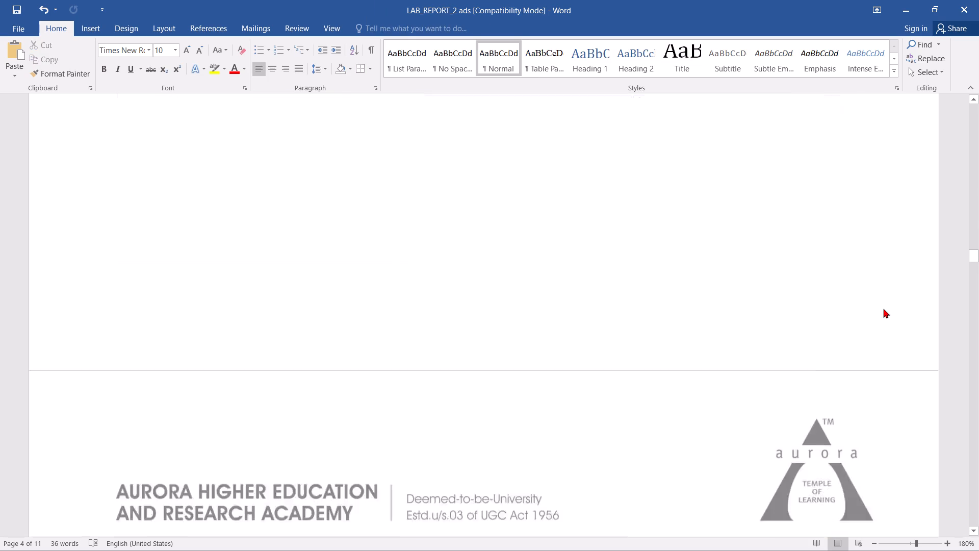
scroll(883, 309, "down", 1)
scroll(678, 455, "down", 1)
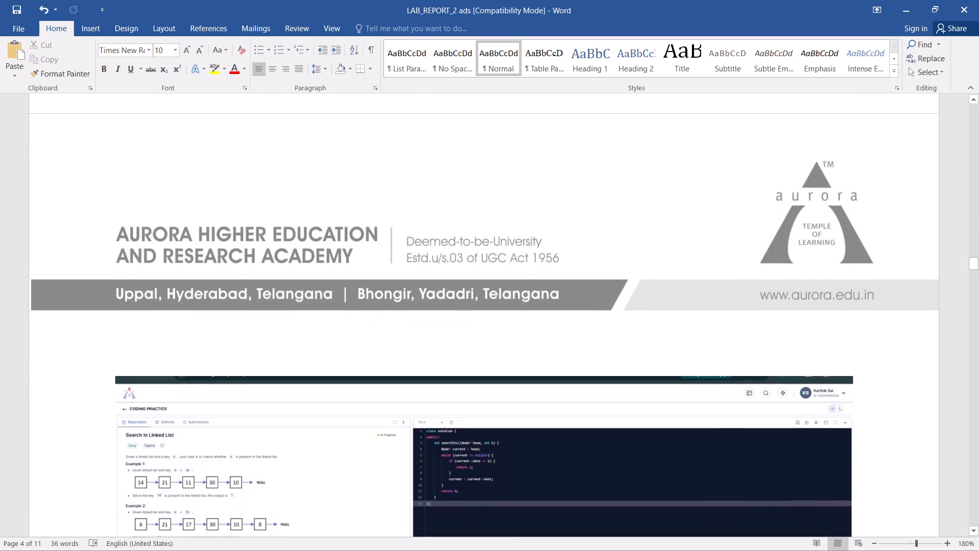
scroll(678, 455, "down", 1)
left_click(559, 416)
key("ctrl+v")
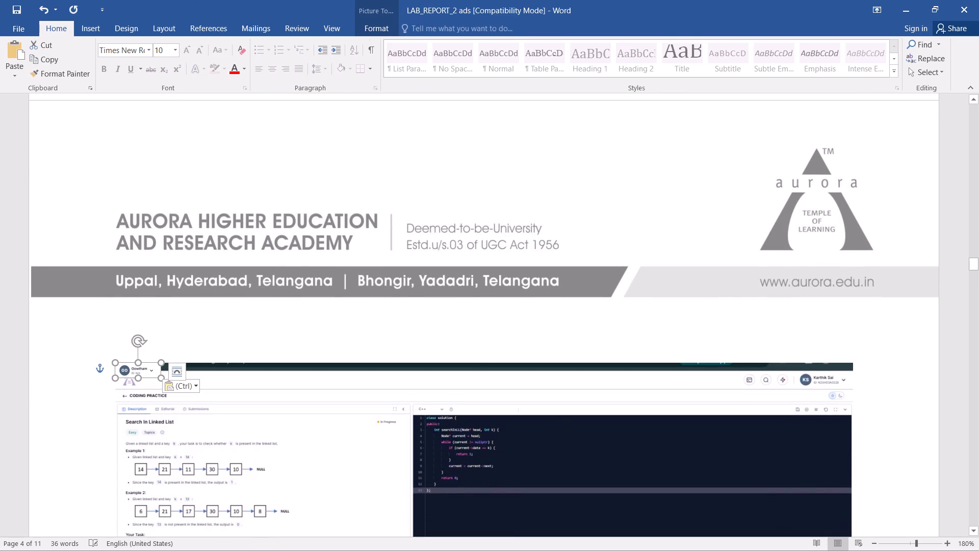
left_click_drag(122, 371, 351, 365)
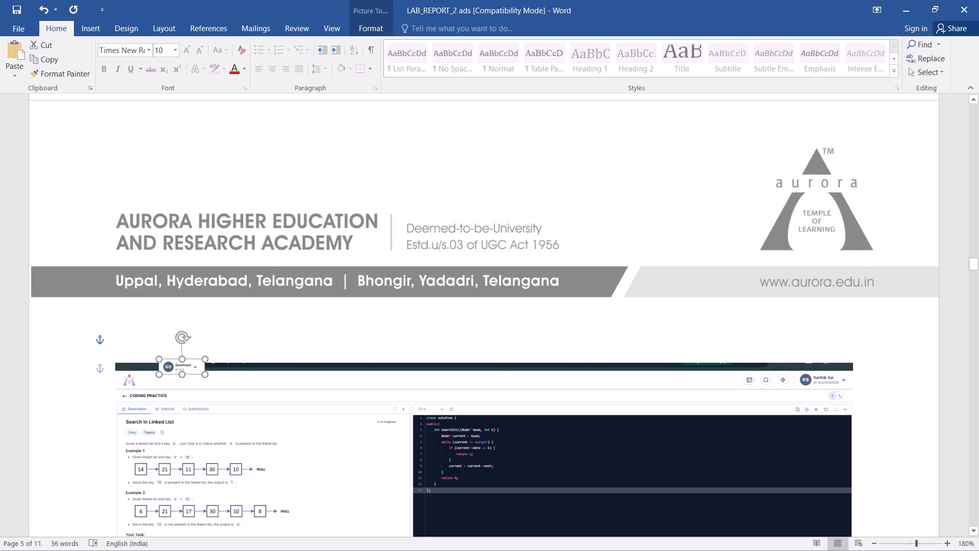
left_click_drag(351, 365, 800, 383)
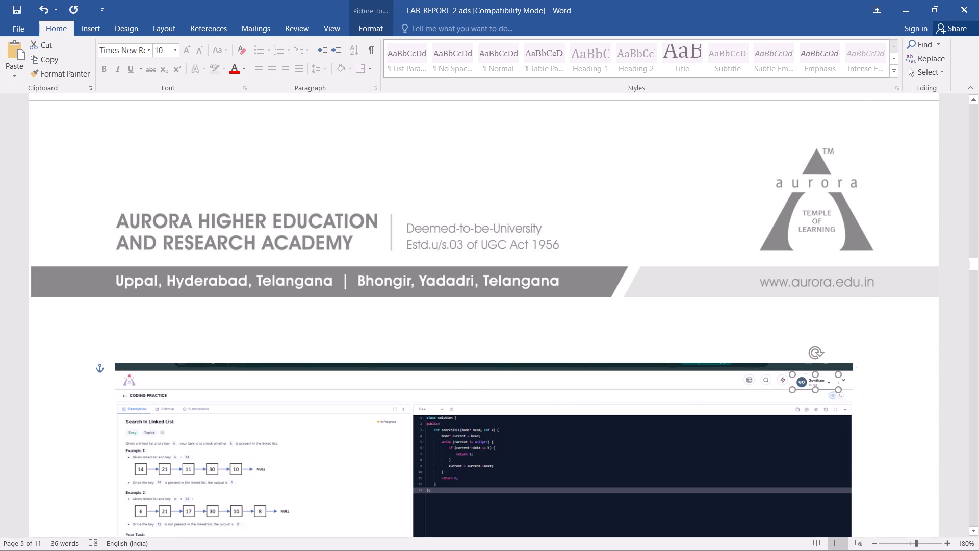
left_click_drag(800, 383, 802, 380)
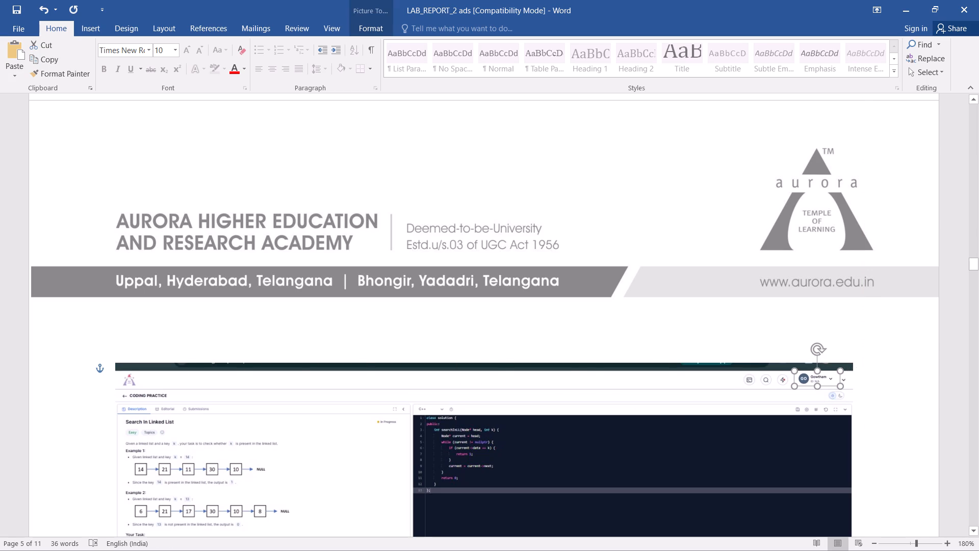
left_click_drag(802, 380, 807, 380)
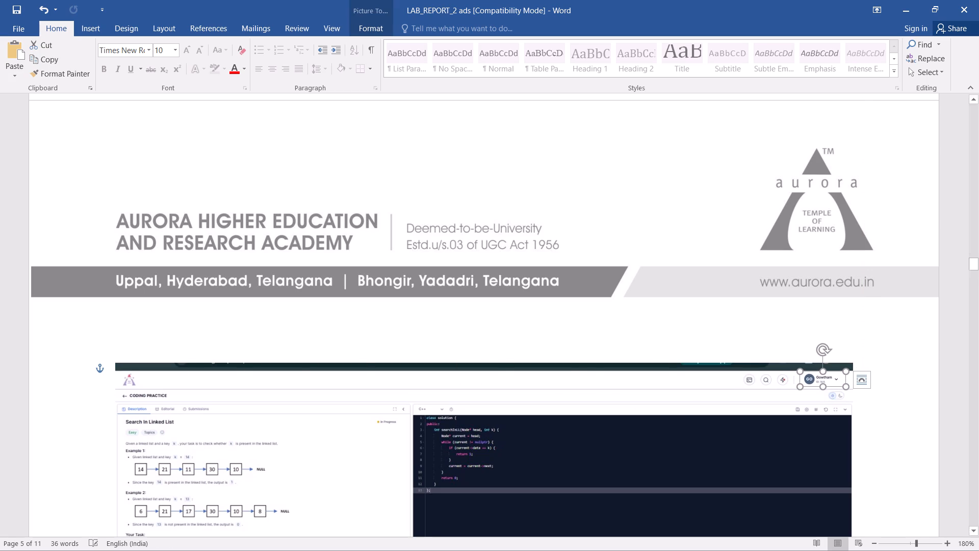
left_click(873, 423)
Paste the badge onto the Search in Linked List submissions screenshot on page 5 and align it over the account badge in the header.
scroll(873, 423, "up", 2)
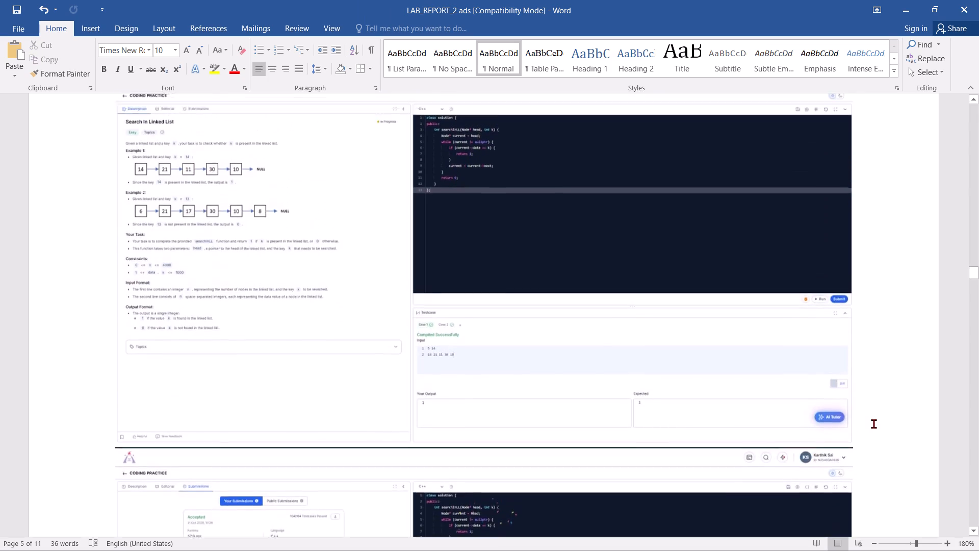
scroll(873, 423, "up", 1)
scroll(873, 423, "down", 5)
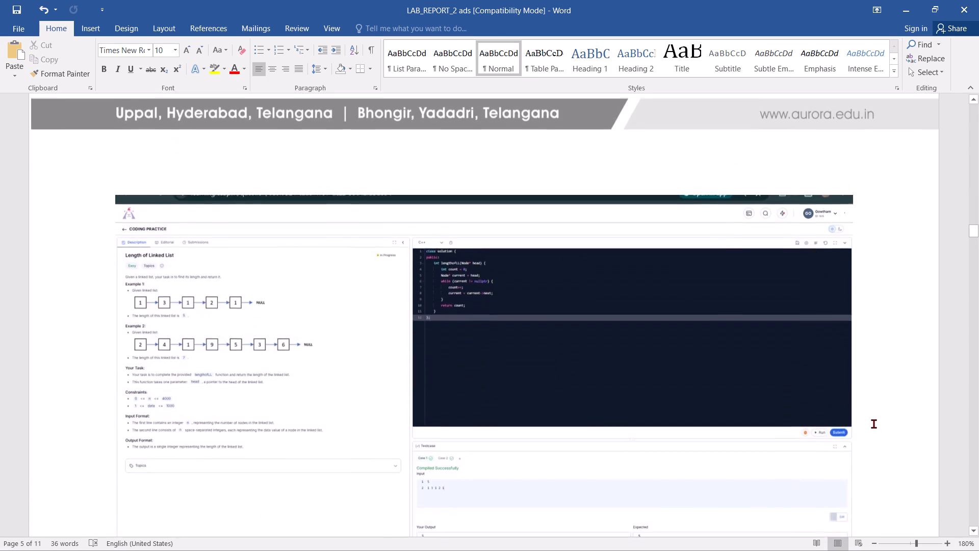
scroll(873, 423, "down", 3)
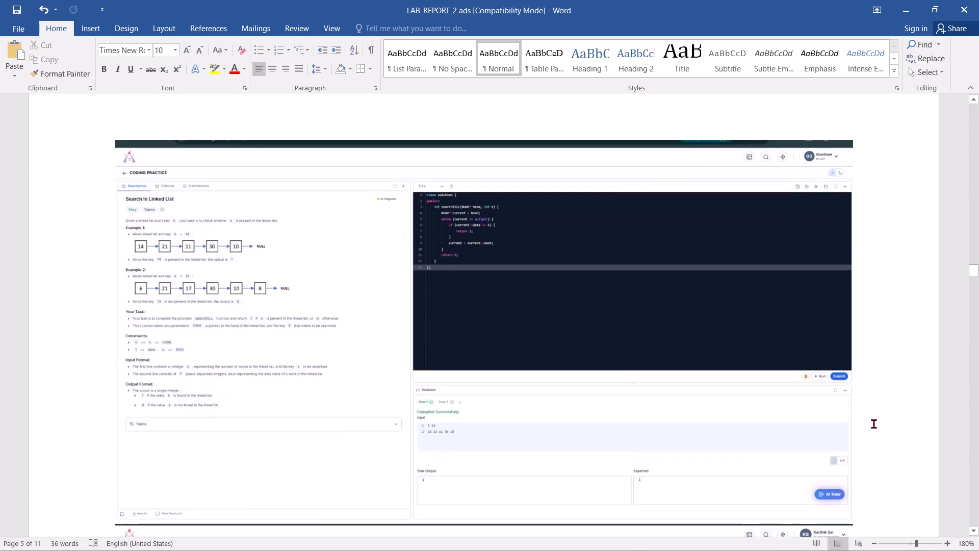
scroll(873, 423, "up", 1)
scroll(873, 423, "down", 1)
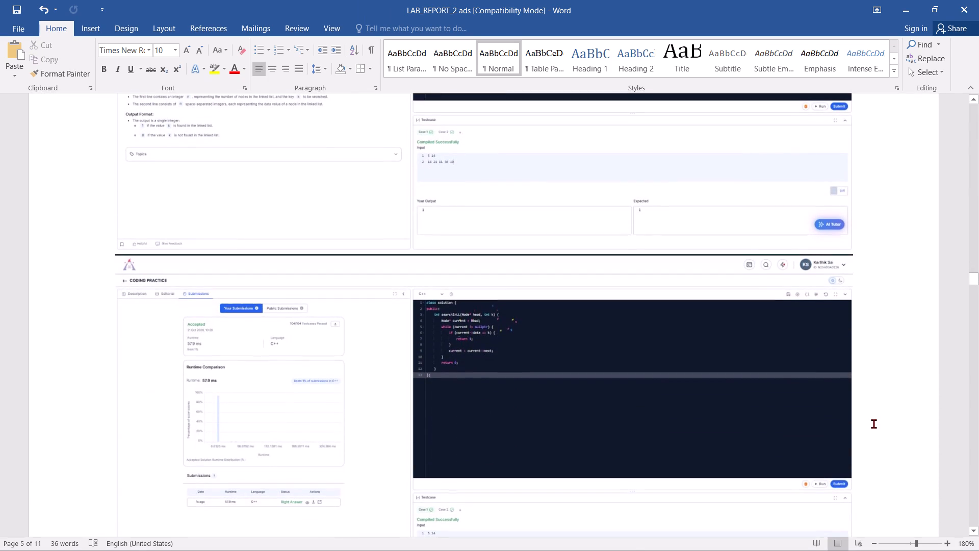
scroll(873, 423, "down", 1)
left_click(600, 391)
key("ctrl+v")
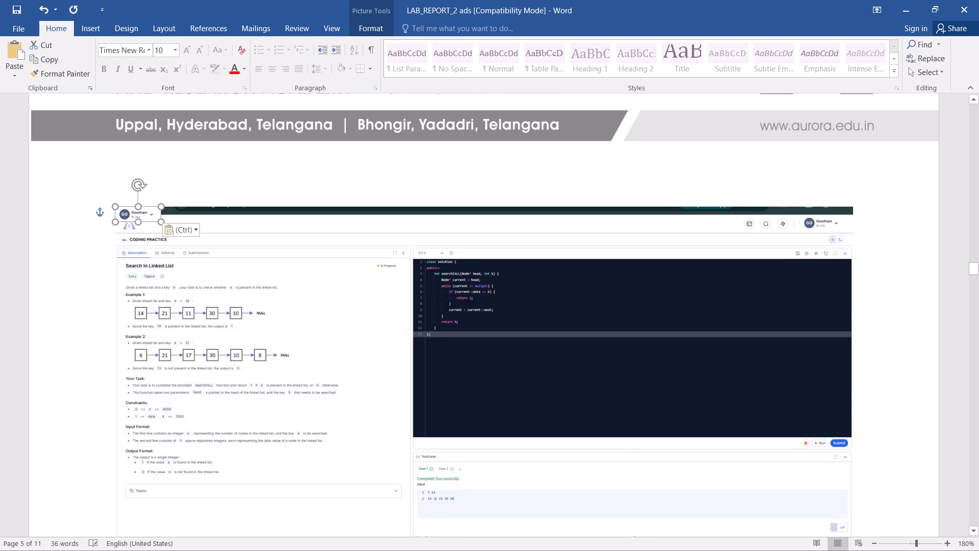
left_click_drag(127, 214, 368, 462)
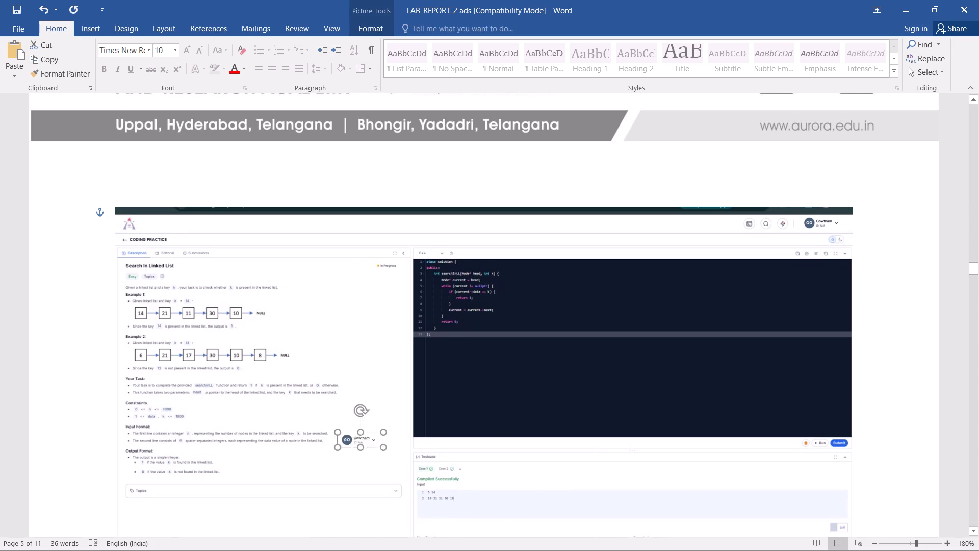
left_click_drag(368, 462, 394, 485)
scroll(562, 463, "down", 1)
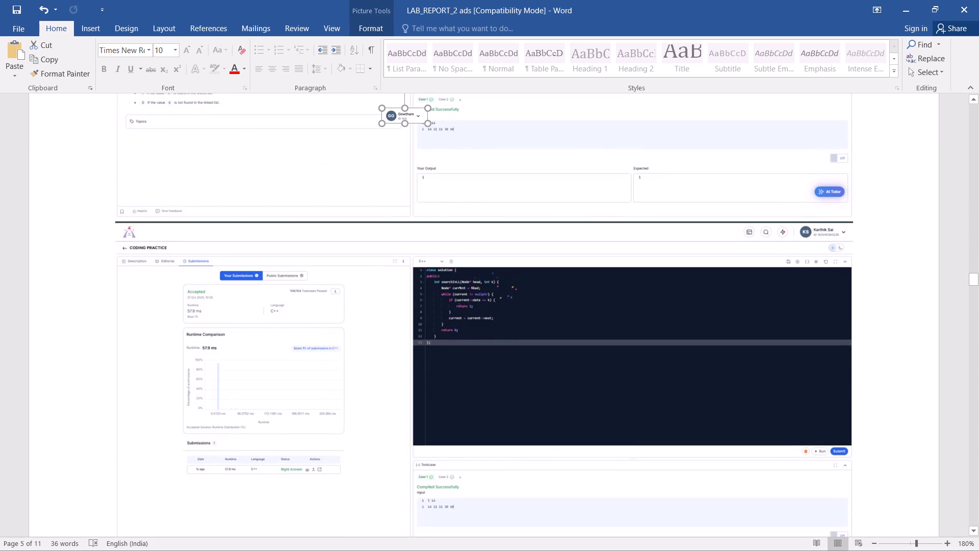
left_click_drag(388, 113, 790, 229)
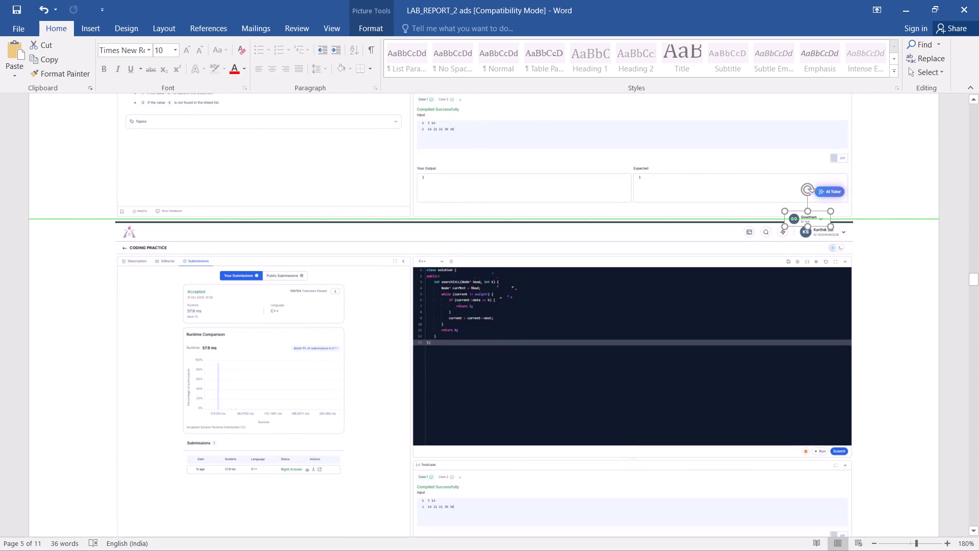
left_click_drag(790, 229, 804, 226)
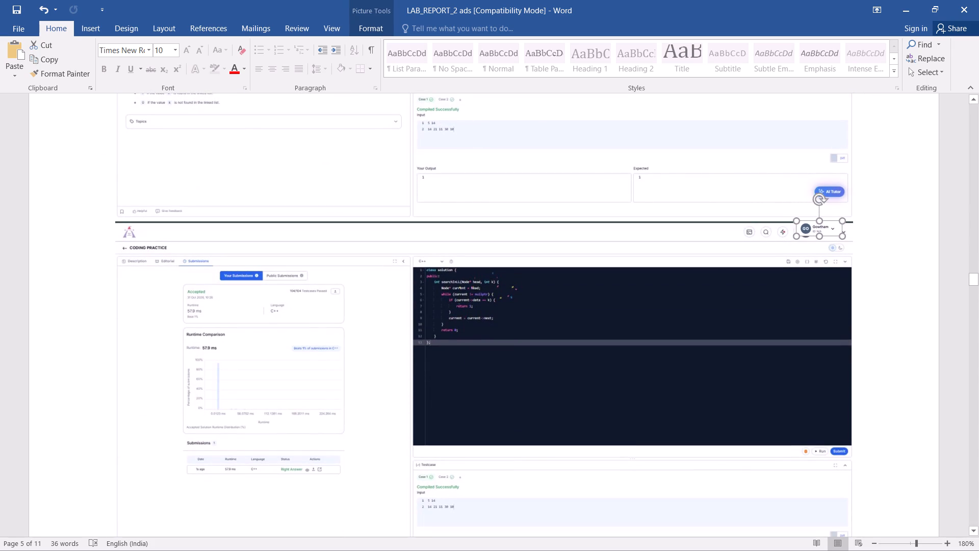
left_click_drag(804, 226, 806, 228)
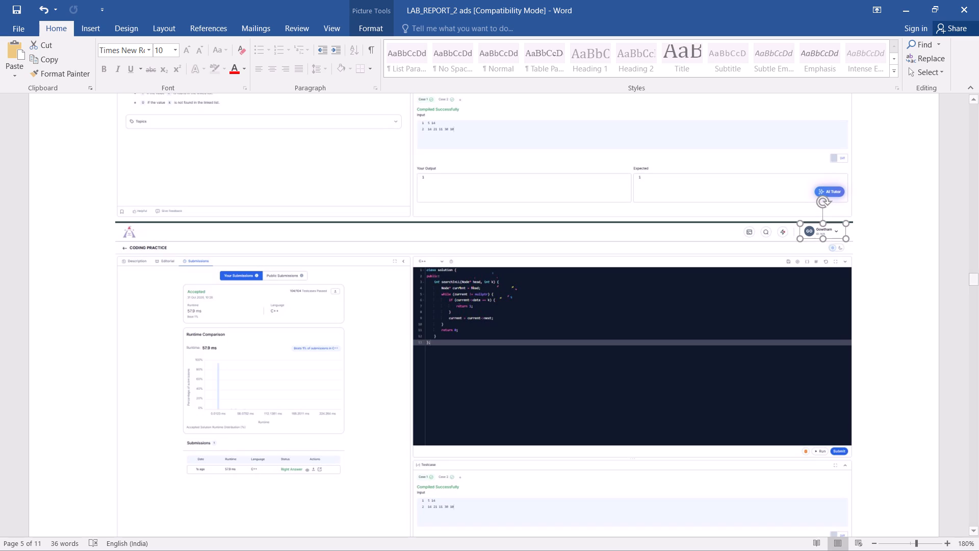
left_click_drag(806, 228, 806, 229)
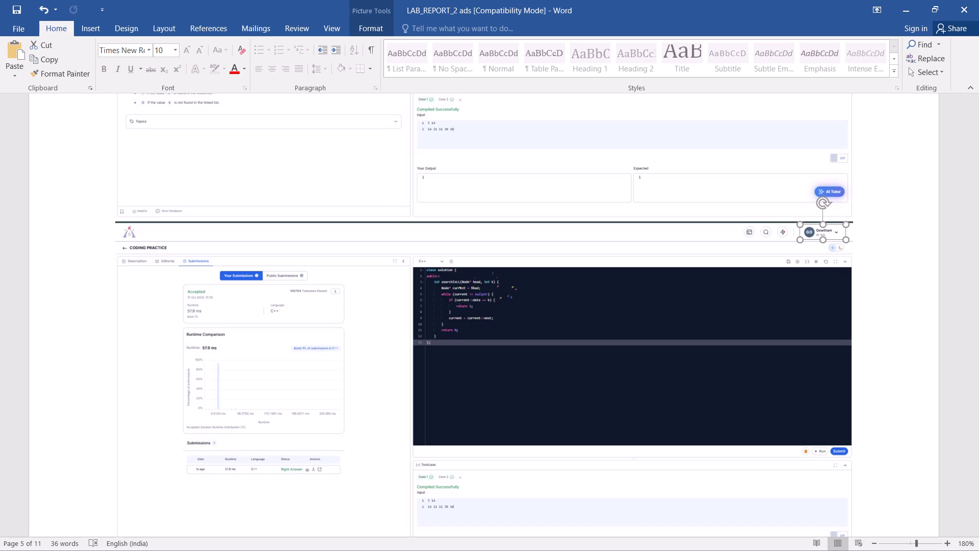
left_click_drag(806, 229, 804, 229)
left_click(878, 280)
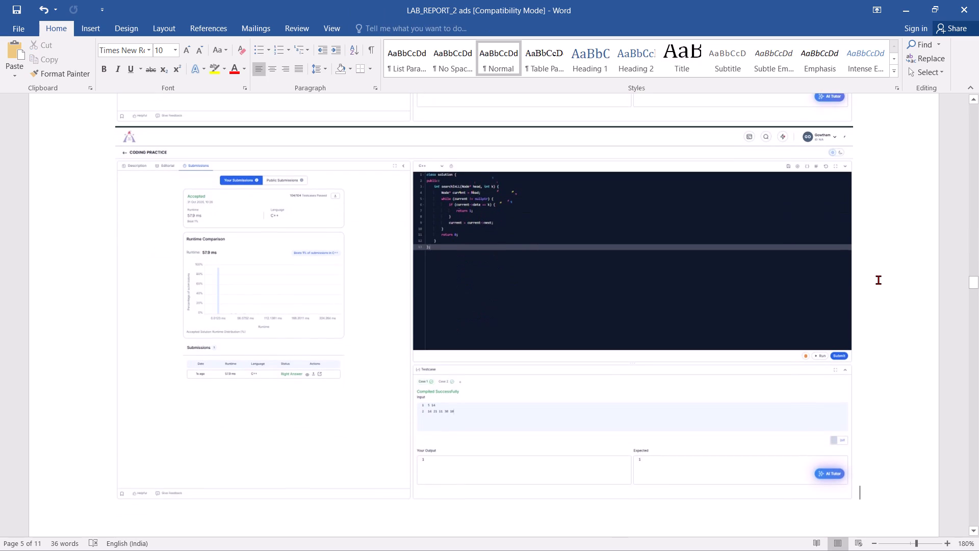
Widen the badge overlay on the Search in Linked List submissions screenshot slightly to cover the rest of the account badge.
left_click(829, 139)
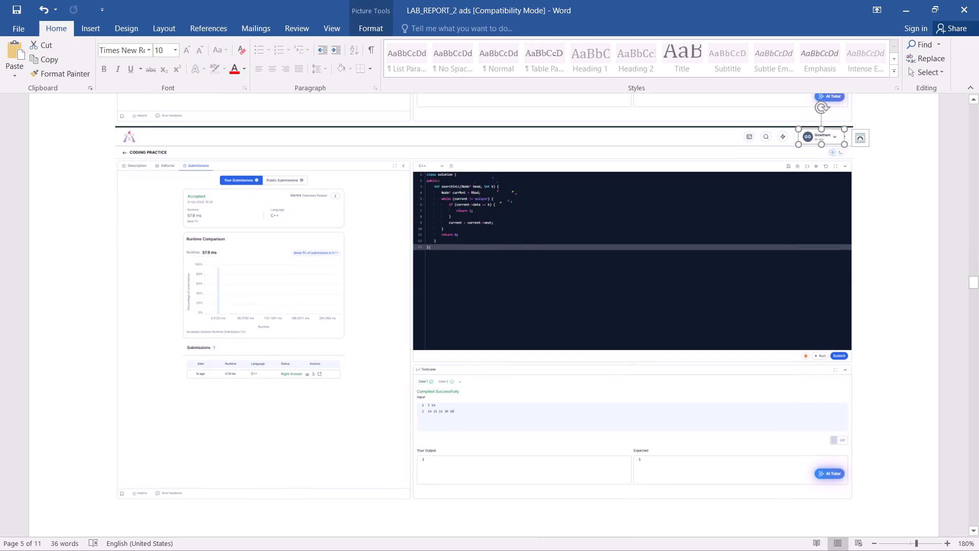
left_click(845, 129)
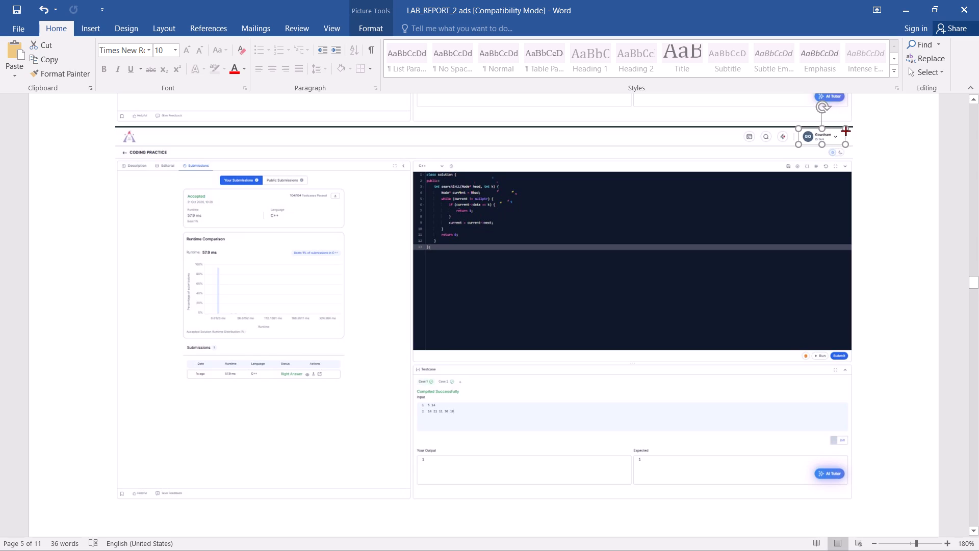
left_click(888, 172)
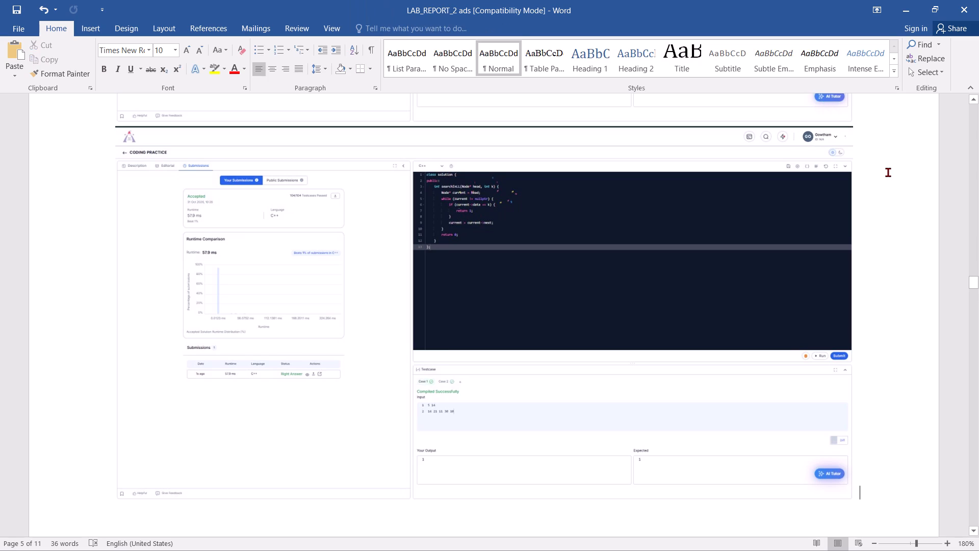
Copy the widened badge overlay from the header of the Search in Linked List submissions screenshot on page 5.
left_click(818, 133)
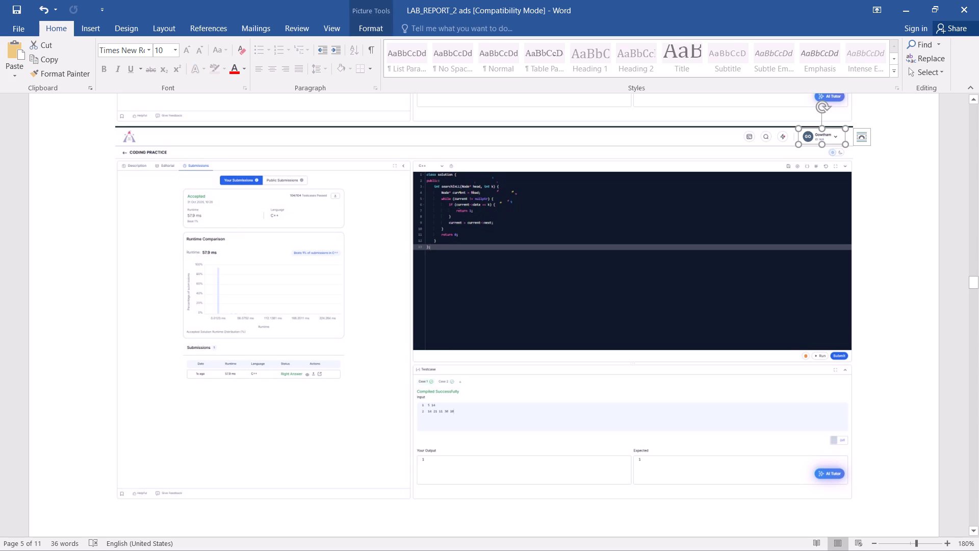
key("ctrl+c")
left_click(818, 133, "ctrl")
Paste the badge onto the Insertion At Head description screenshot on page 6 and align it over the account badge in the header.
scroll(818, 133, "down", 4)
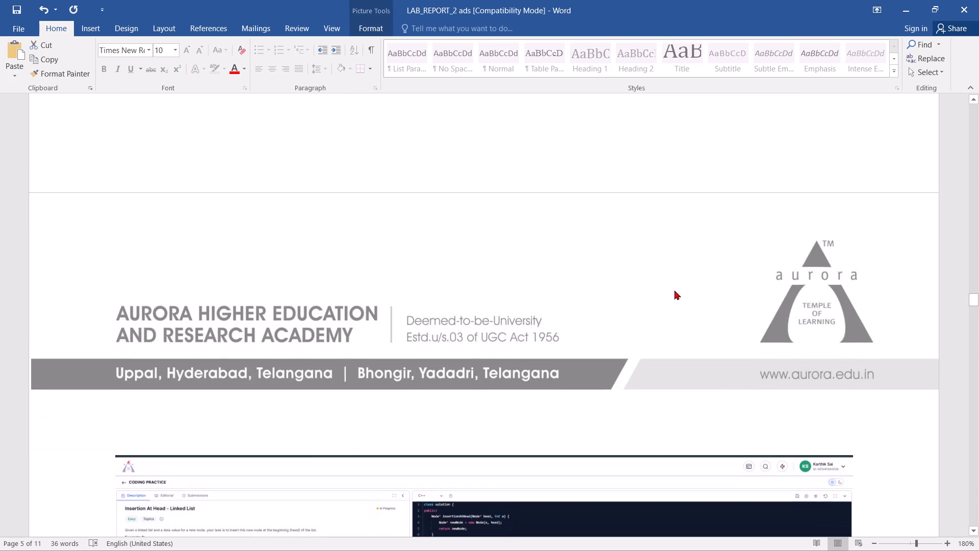
scroll(674, 290, "down", 1)
left_click(540, 252)
key("ctrl+v")
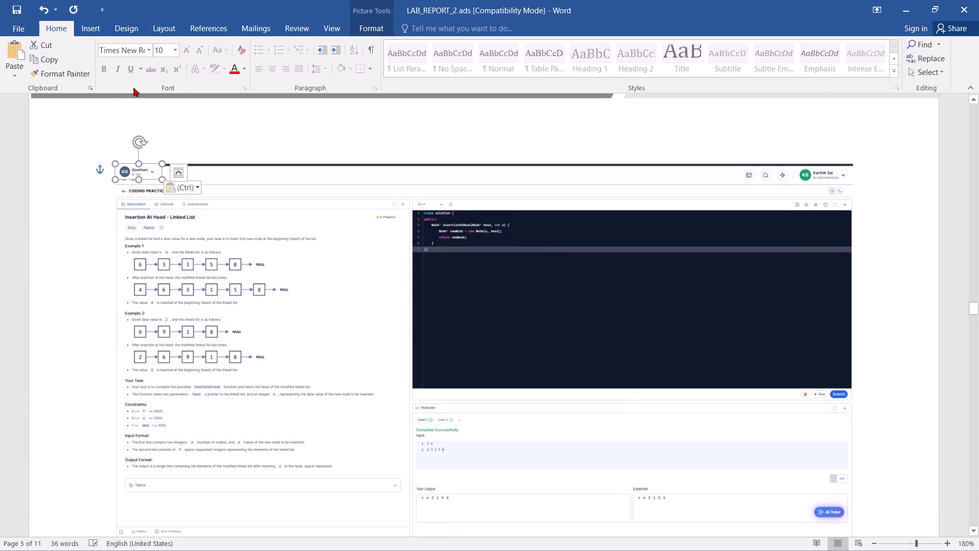
left_click_drag(127, 173, 515, 173)
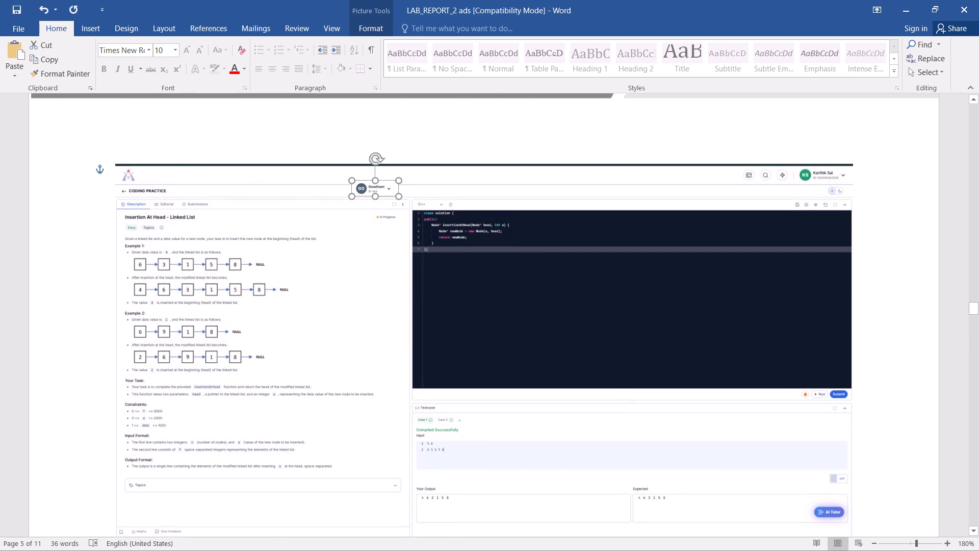
left_click_drag(515, 173, 815, 176)
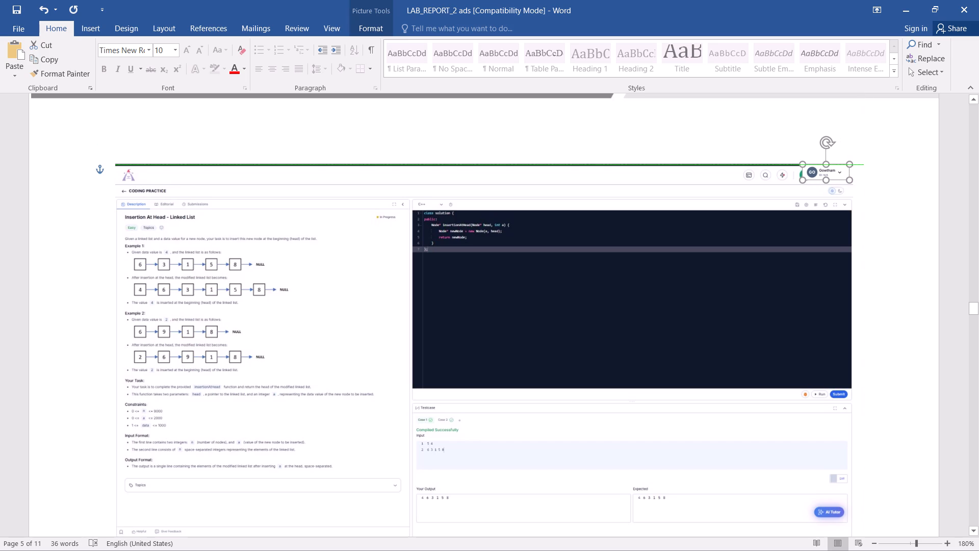
left_click_drag(815, 176, 812, 188)
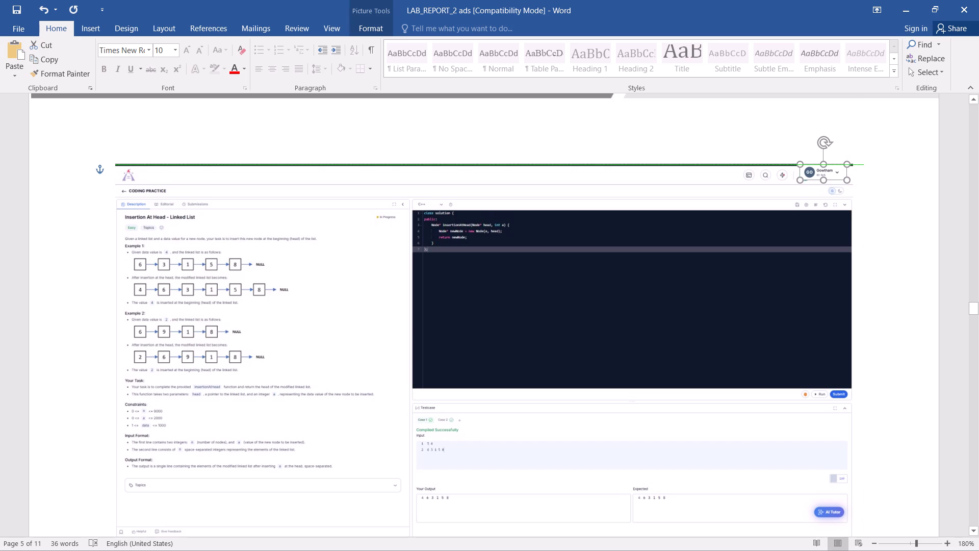
left_click_drag(812, 188, 813, 178)
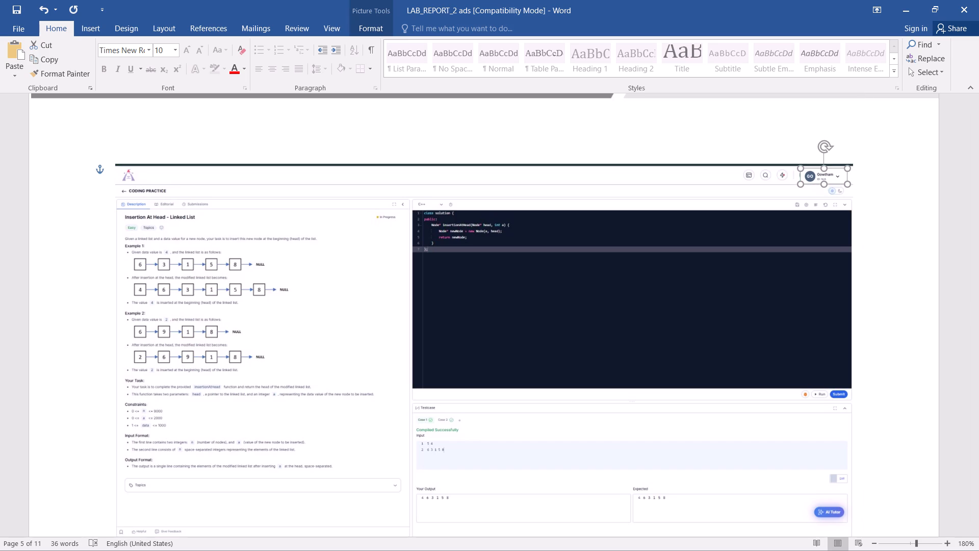
left_click_drag(813, 178, 812, 177)
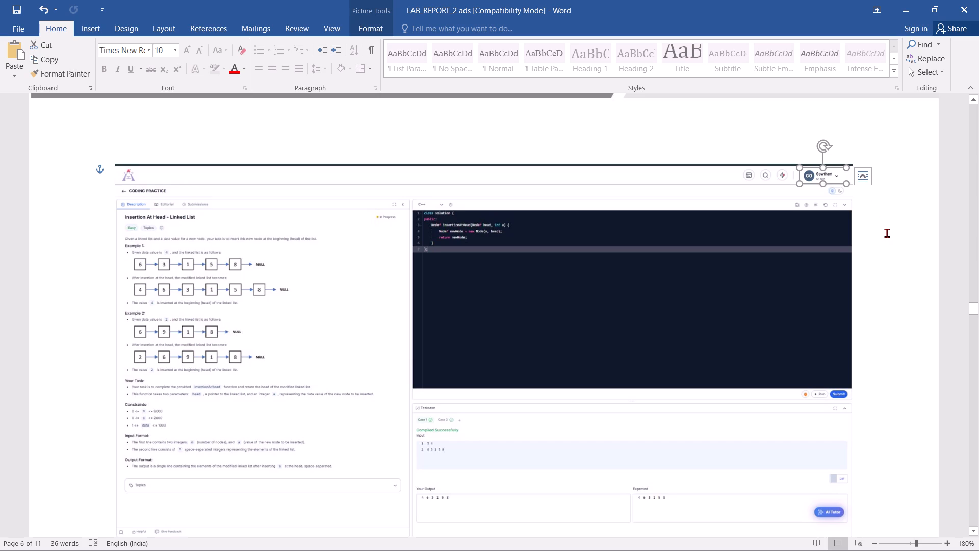
left_click(893, 237)
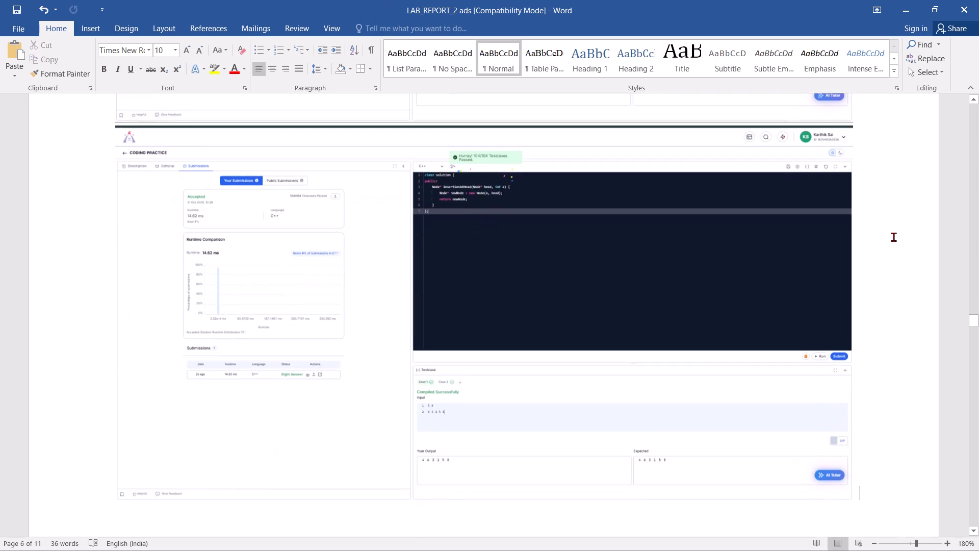
Paste the badge onto the Insertion At Head submissions screenshot on page 6 and align it over the account badge in the header.
scroll(893, 237, "up", 2)
scroll(893, 237, "down", 1)
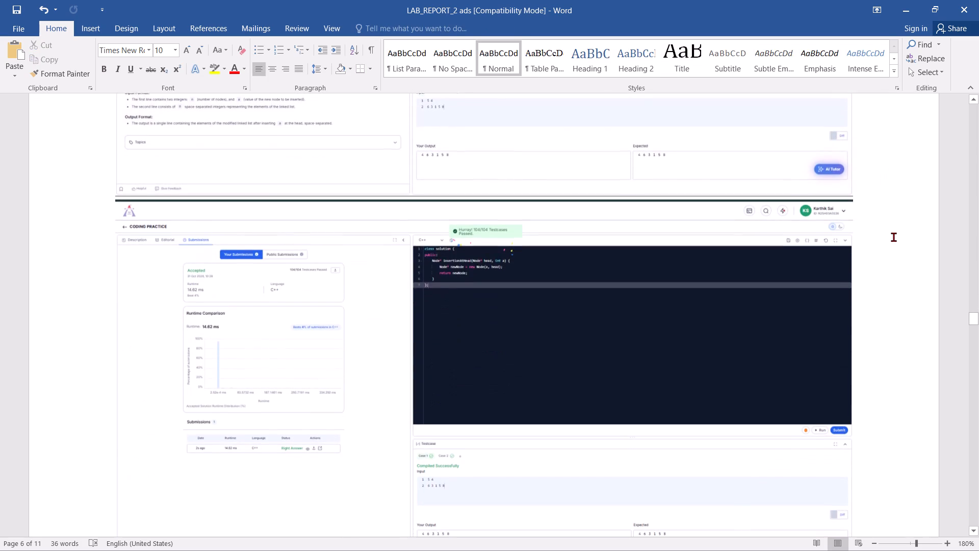
left_click(740, 285)
key("ctrl+v")
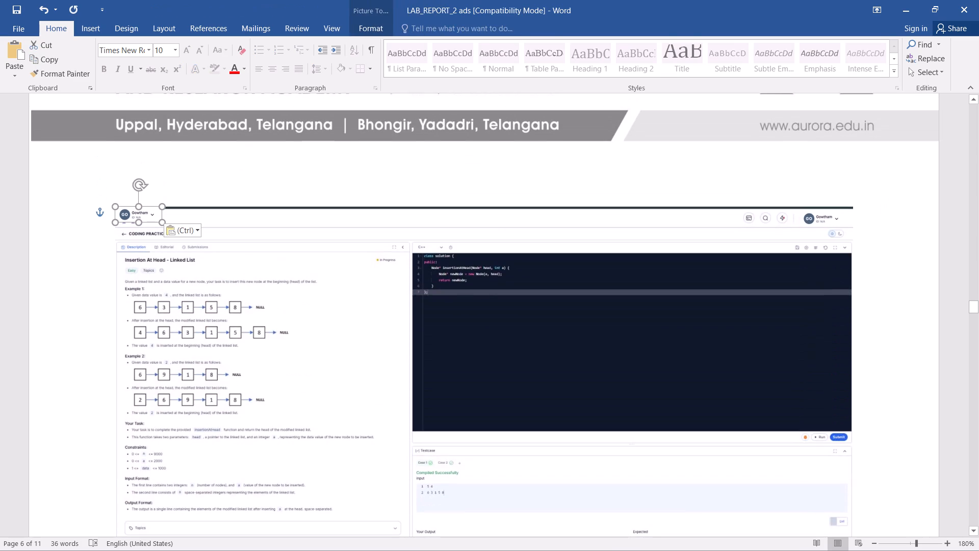
left_click_drag(130, 214, 423, 468)
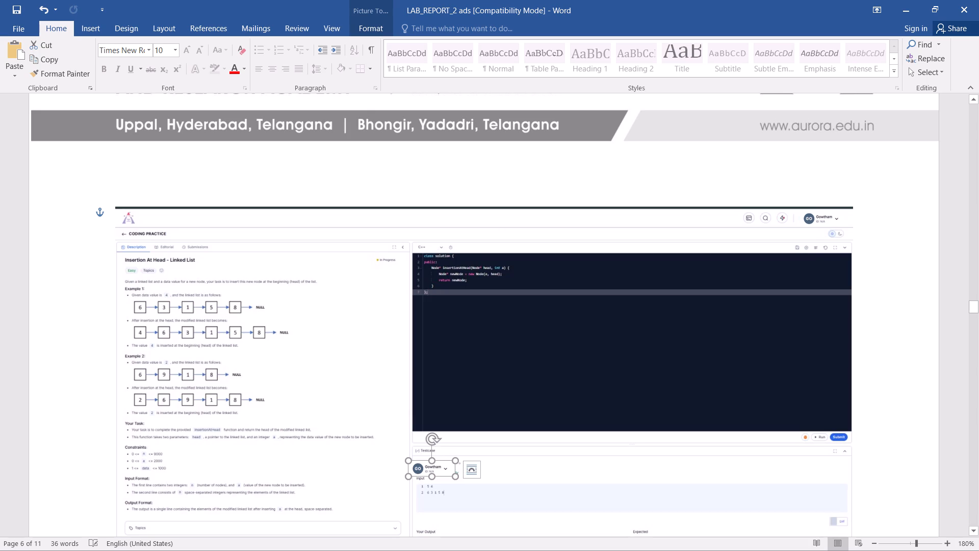
scroll(528, 431, "down", 2)
scroll(519, 308, "up", 1)
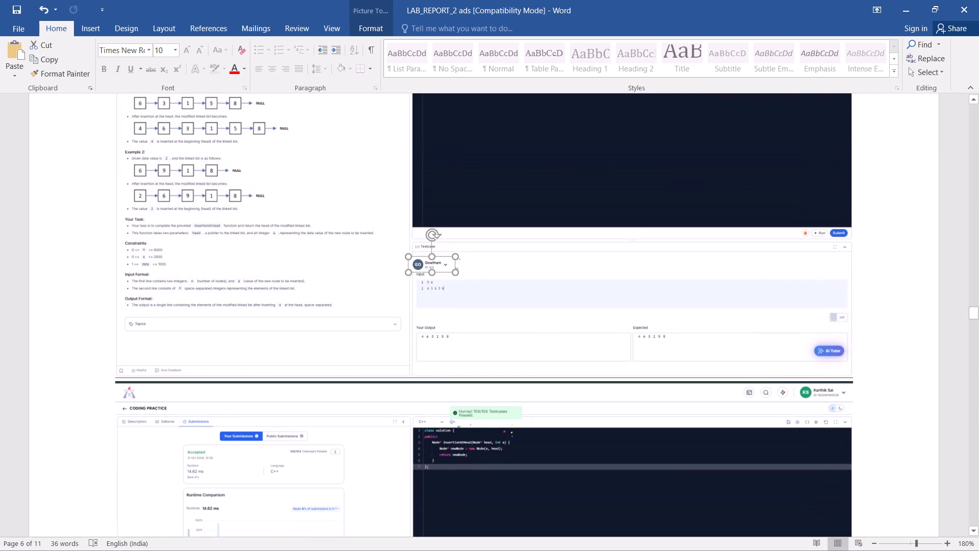
left_click_drag(417, 264, 811, 375)
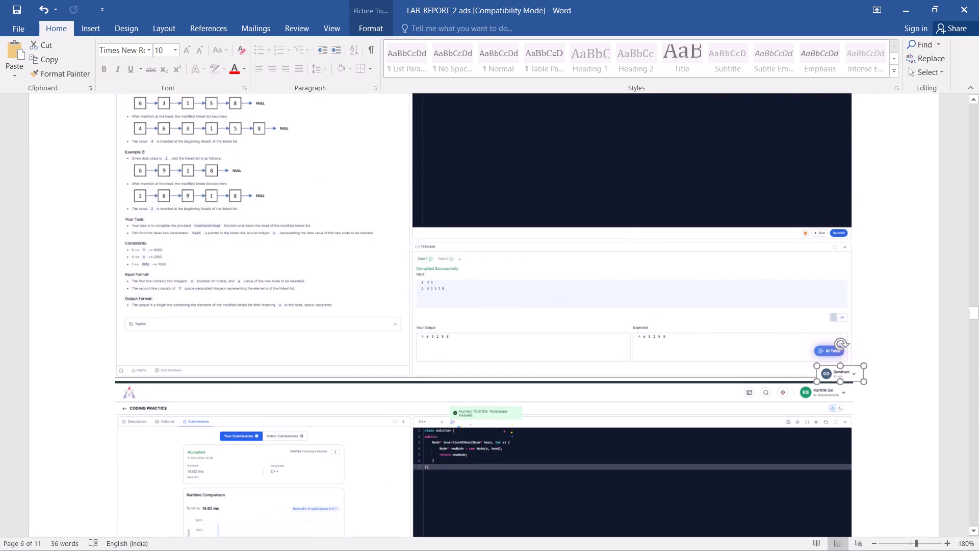
left_click_drag(811, 375, 813, 412)
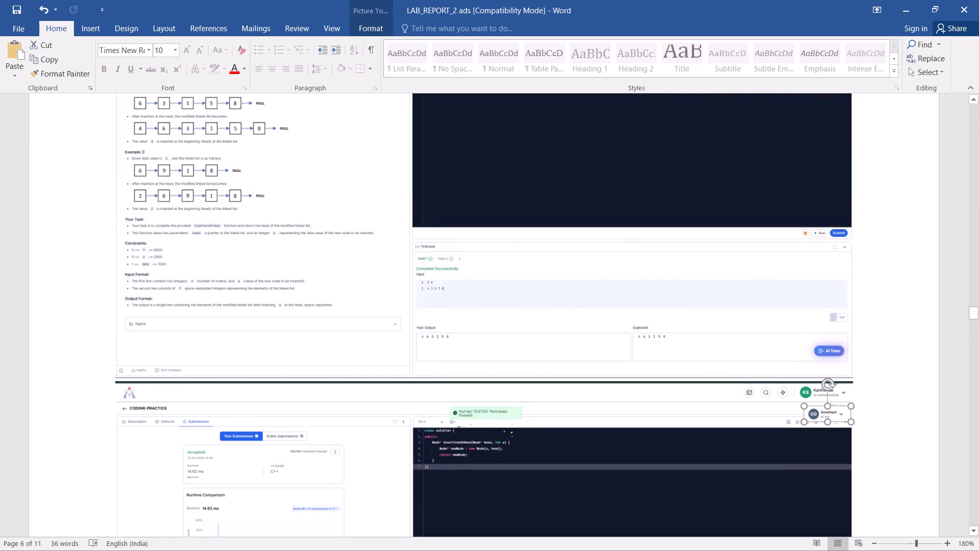
left_click_drag(813, 412, 806, 392)
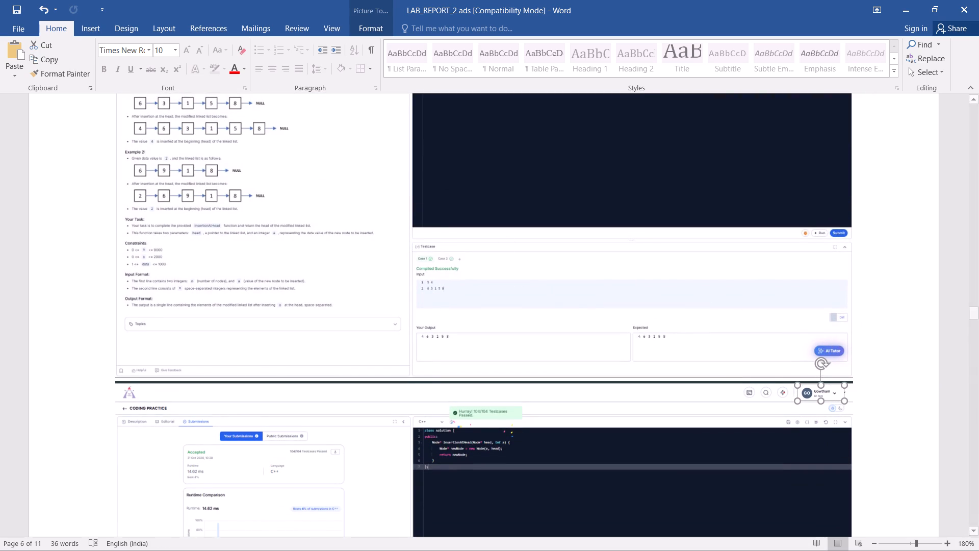
left_click_drag(806, 392, 809, 392)
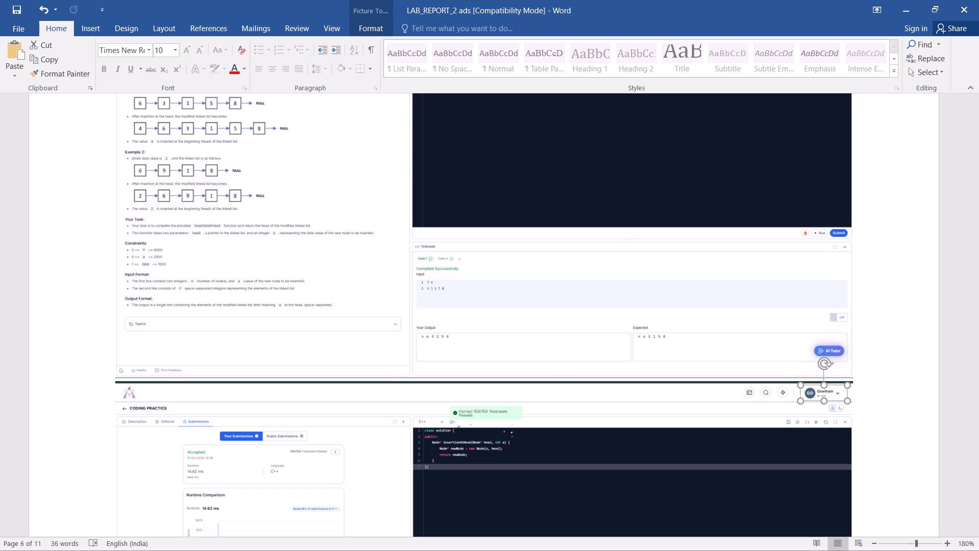
left_click(880, 442)
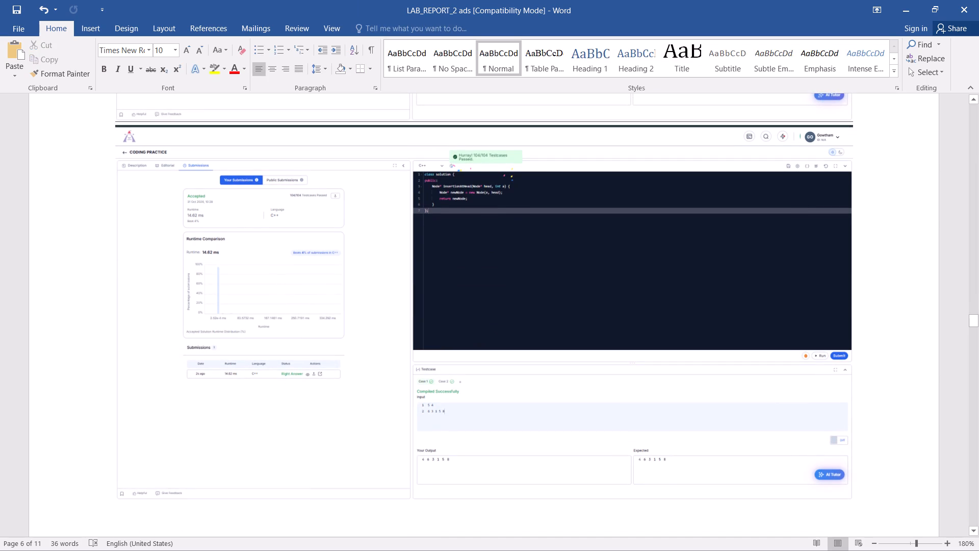
left_click(825, 144)
left_click(818, 132)
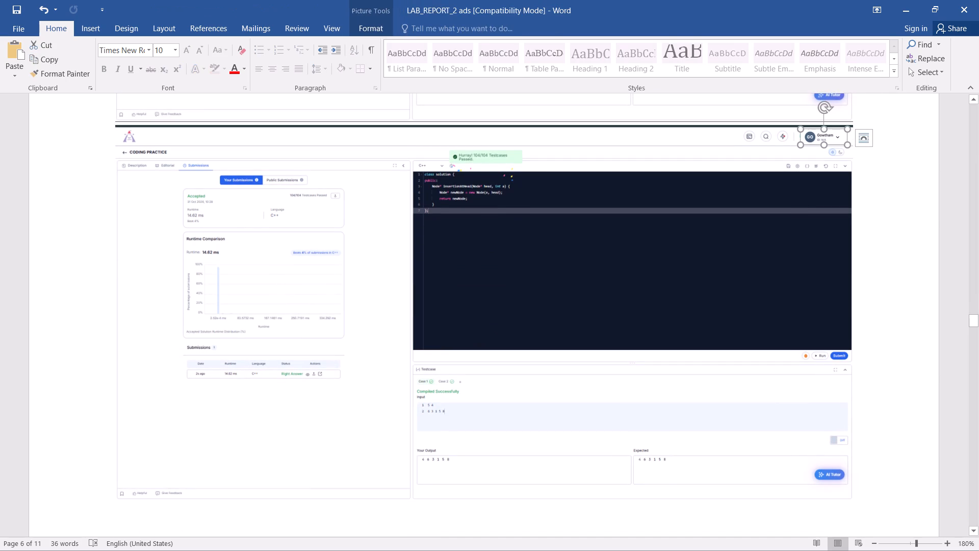
left_click(816, 134)
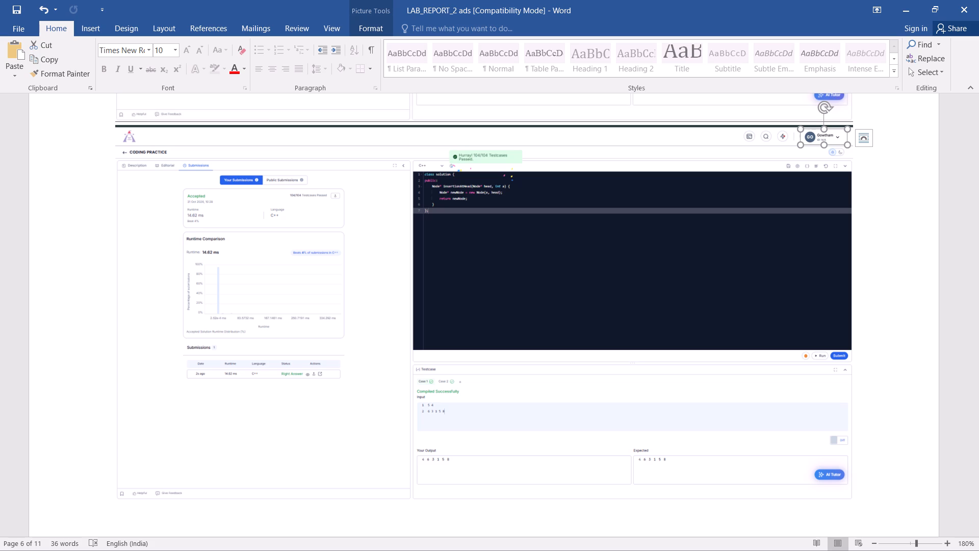
Paste the badge onto the Insertion At Tail description screenshot on page 7 and align it over the account badge in the header.
scroll(702, 204, "down", 2)
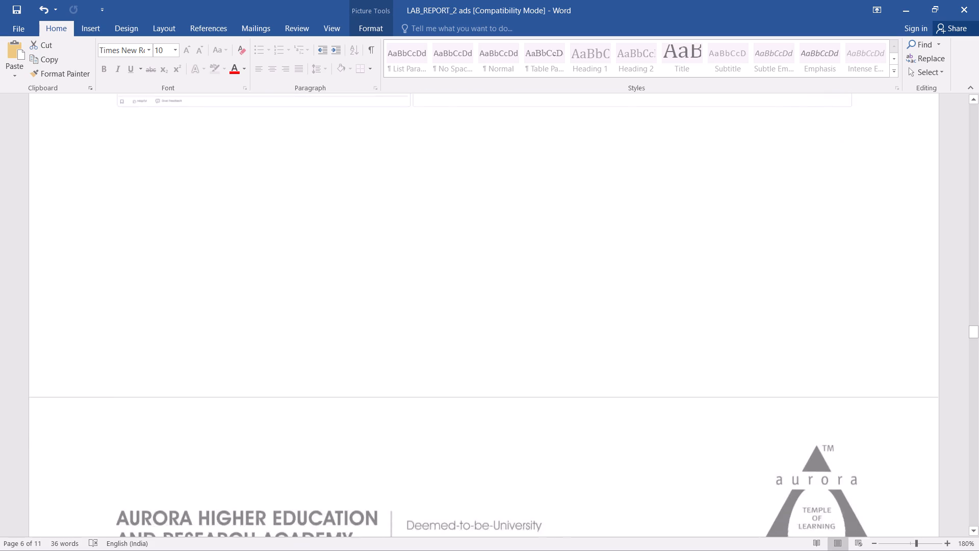
scroll(702, 204, "down", 2)
left_click(617, 479)
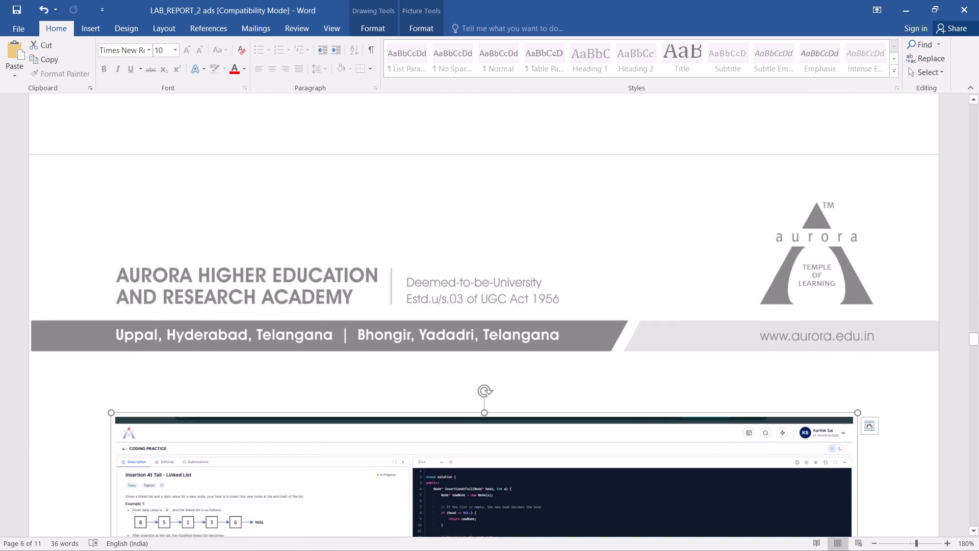
key("ctrl+v")
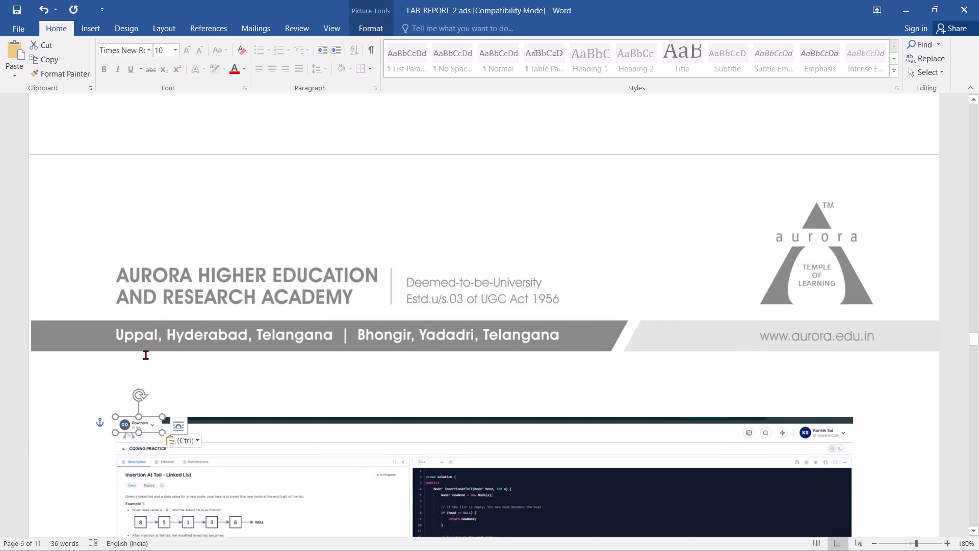
left_click_drag(124, 426, 677, 473)
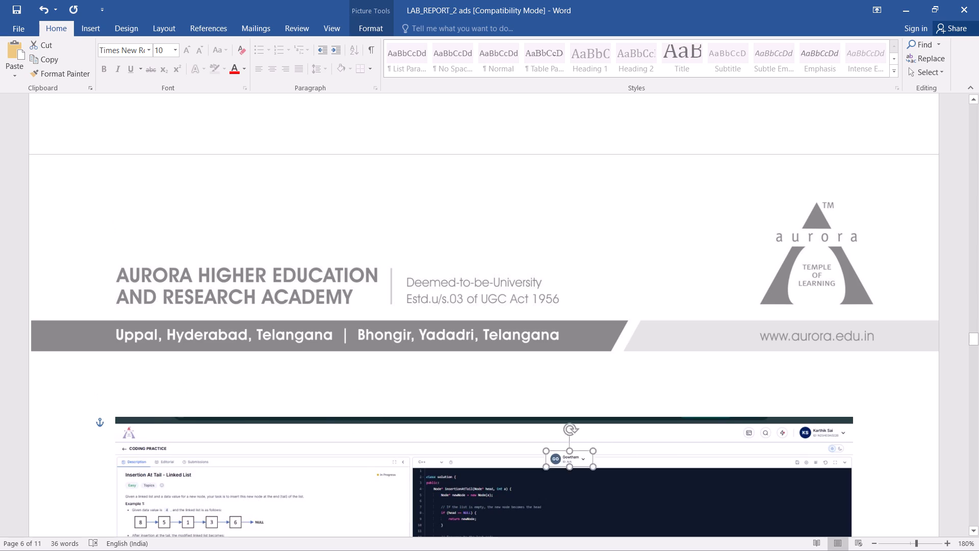
left_click_drag(677, 473, 865, 439)
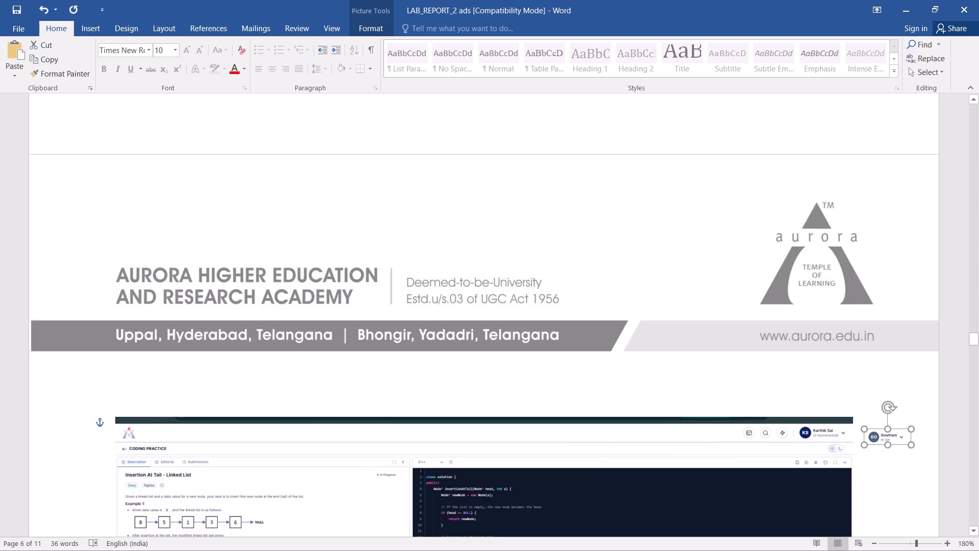
left_click_drag(865, 439, 813, 434)
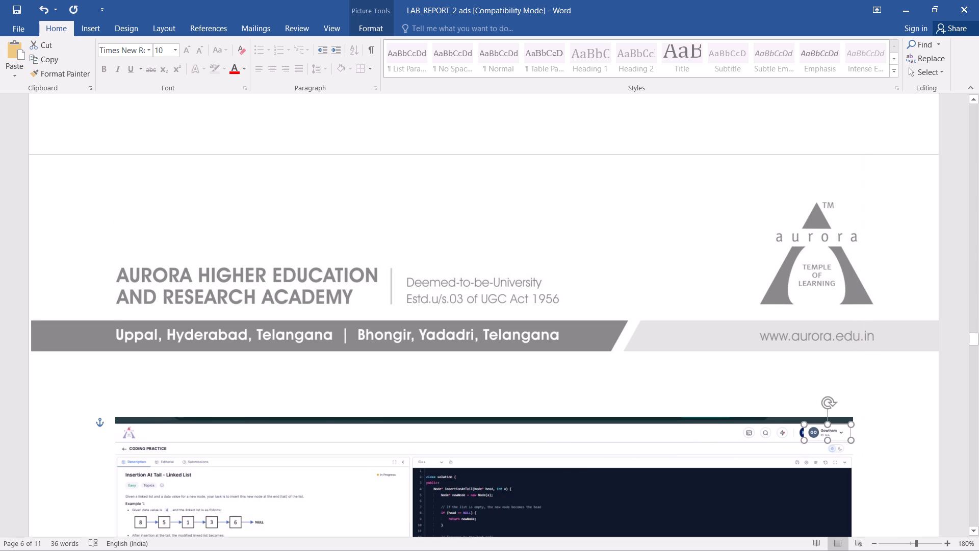
left_click_drag(813, 434, 811, 437)
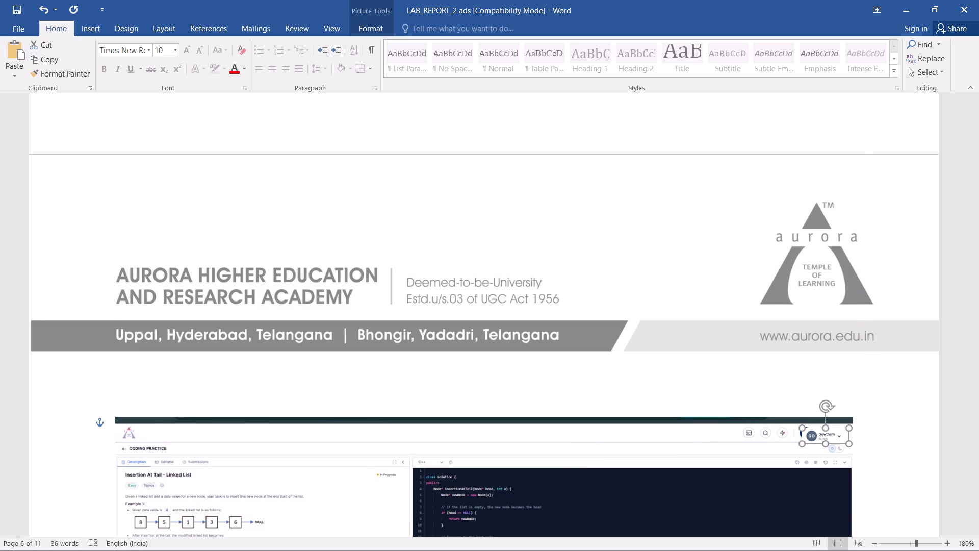
left_click_drag(811, 437, 809, 436)
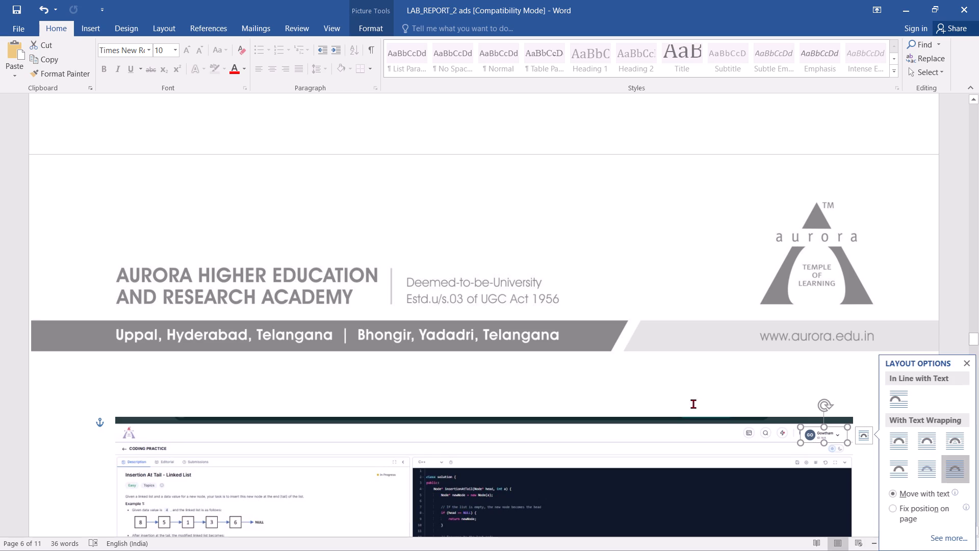
left_click(825, 435)
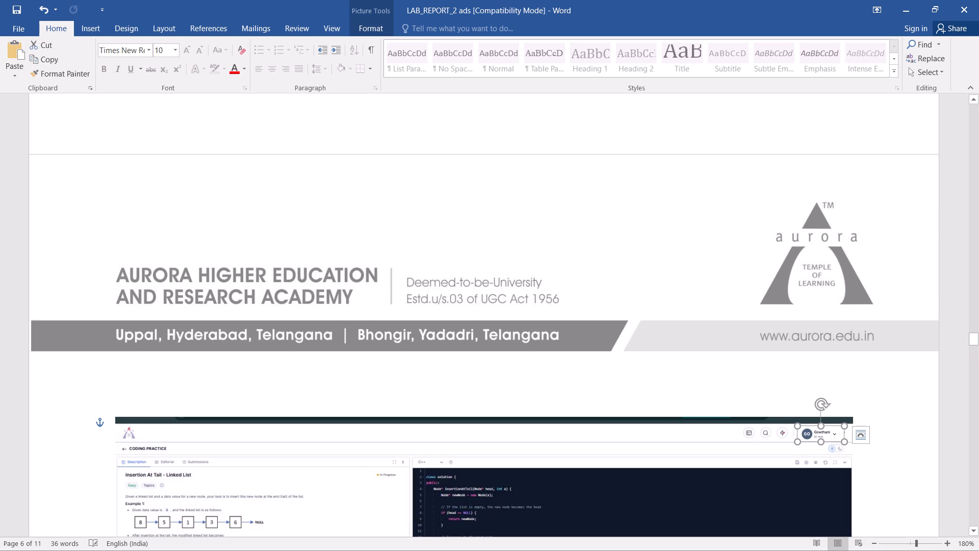
left_click(817, 437)
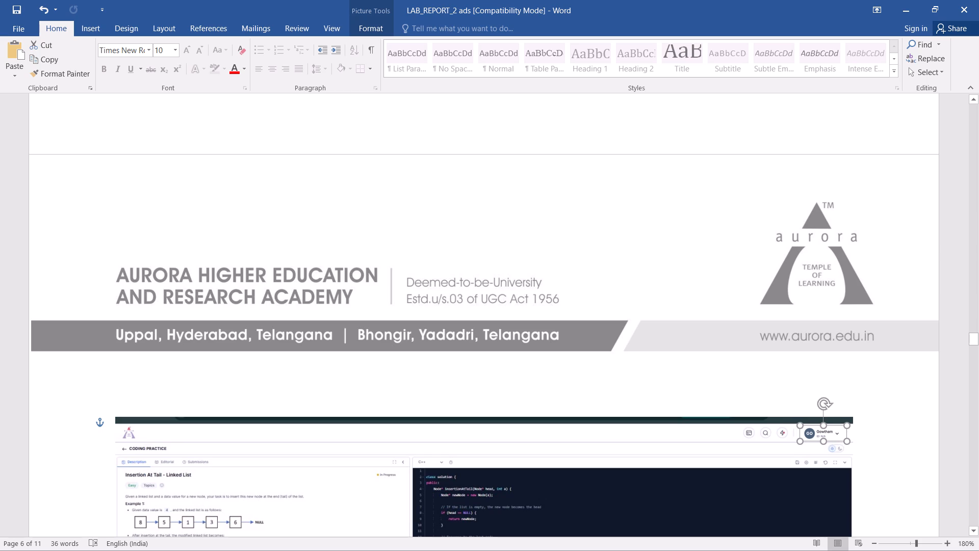
left_click(895, 433)
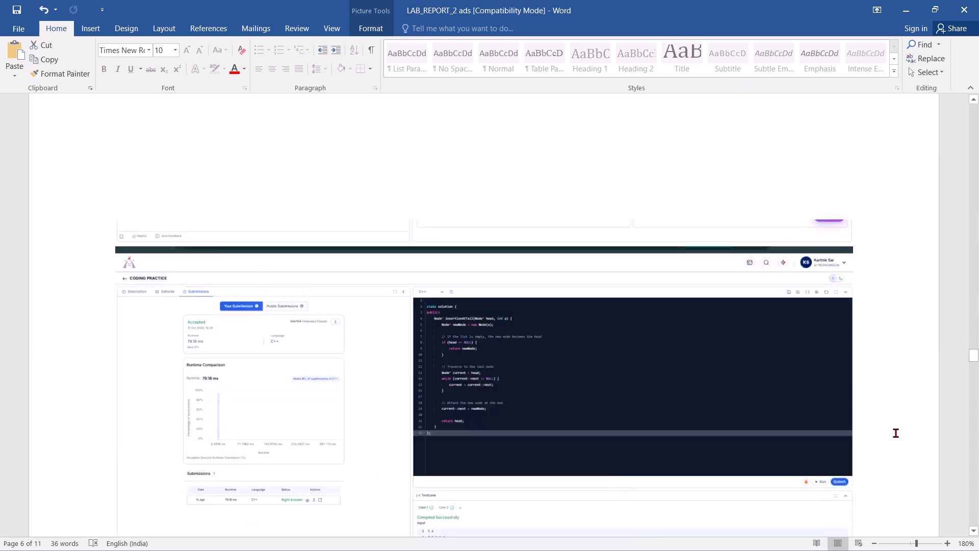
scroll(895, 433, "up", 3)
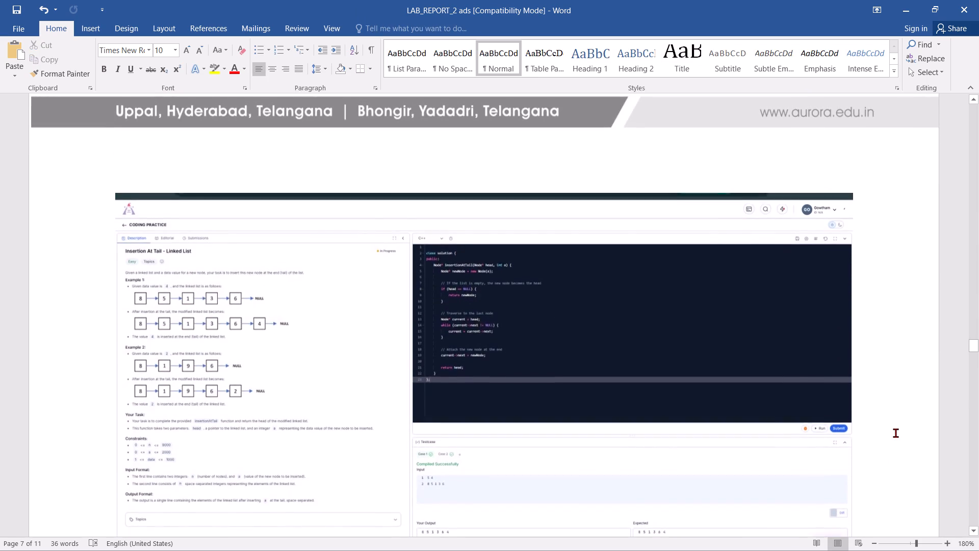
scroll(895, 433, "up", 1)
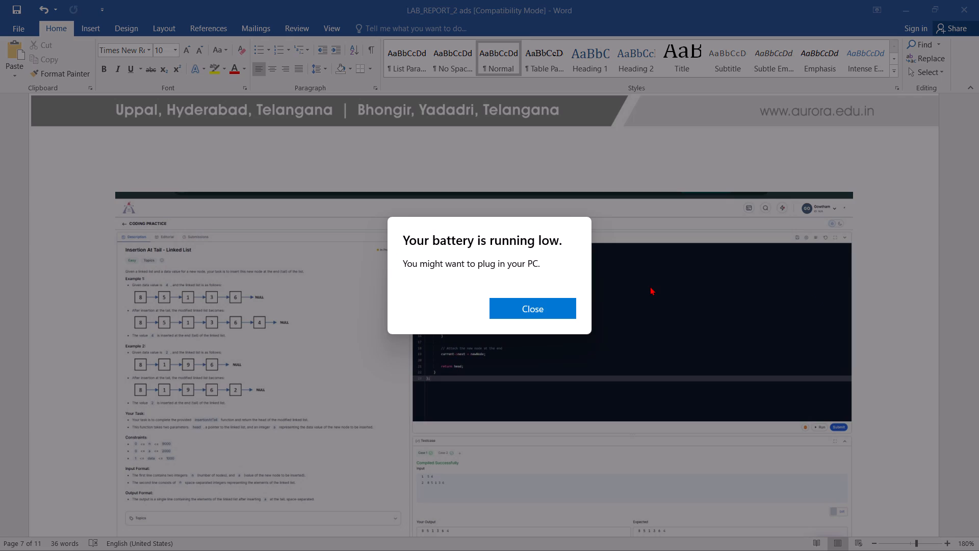
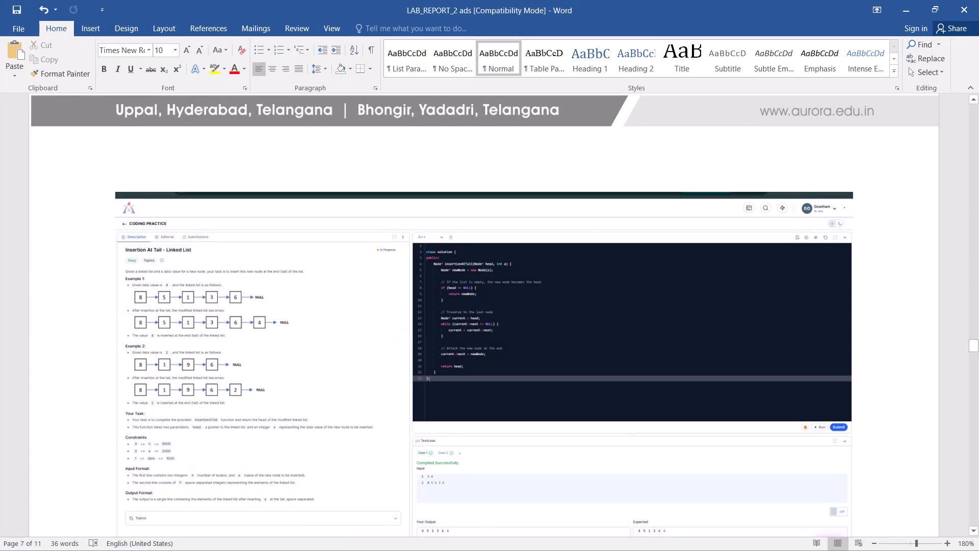
Nudge the badge on the Insertion At Tail description screenshot on page 7 to align with the header's account badge, dismissing the low-battery notice.
left_click(821, 204)
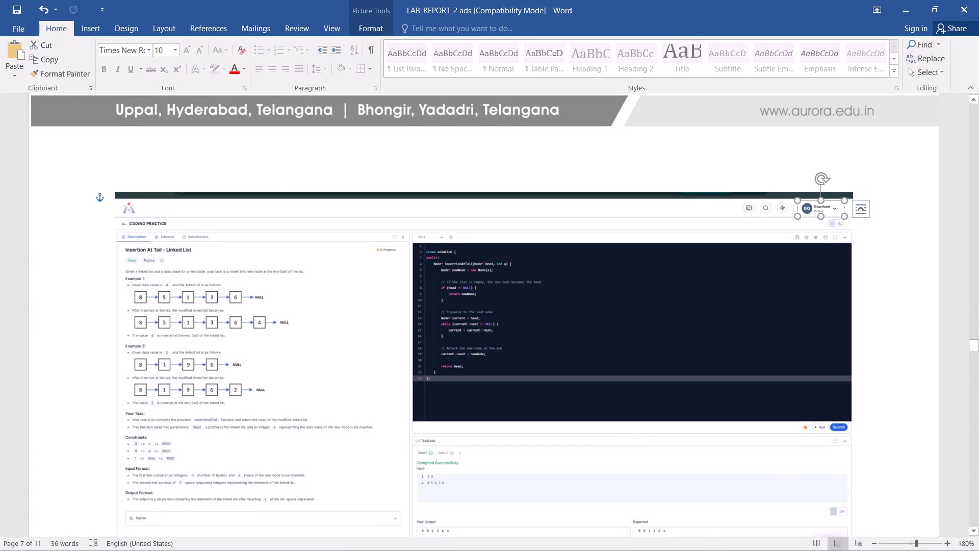
left_click(812, 209)
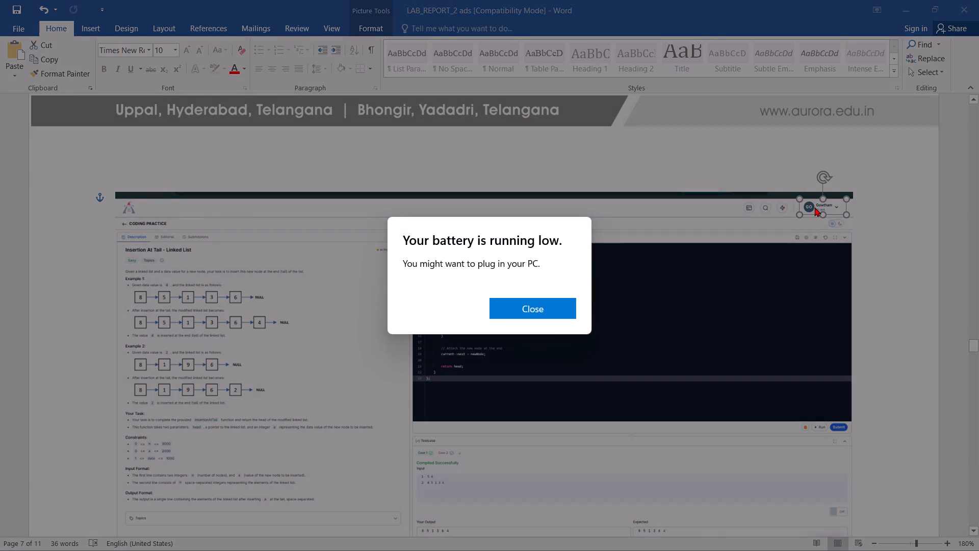
left_click(571, 310)
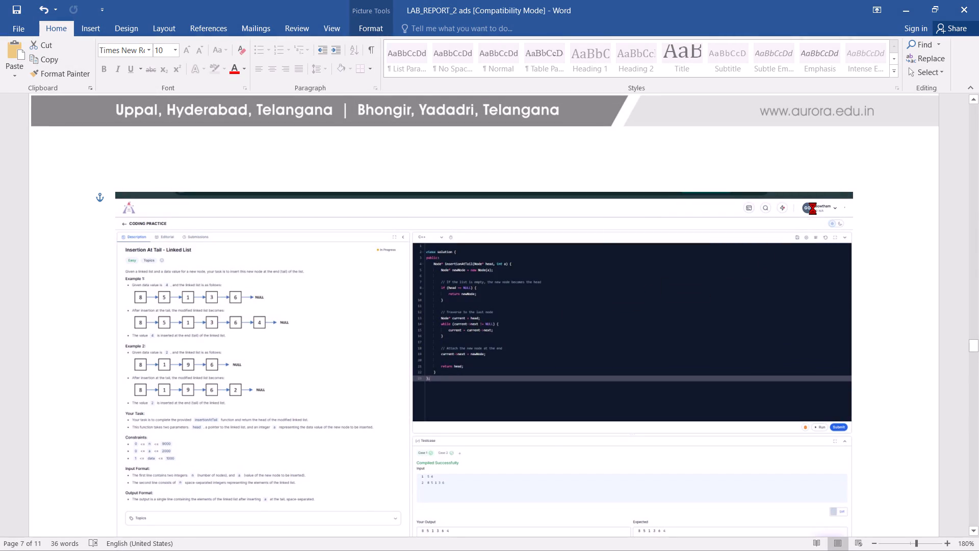
left_click(813, 208)
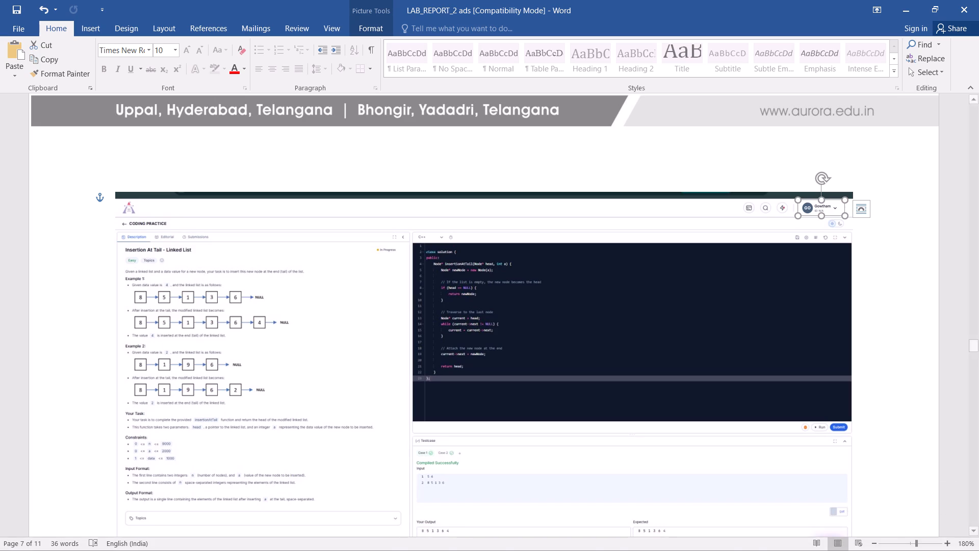
left_click(893, 534)
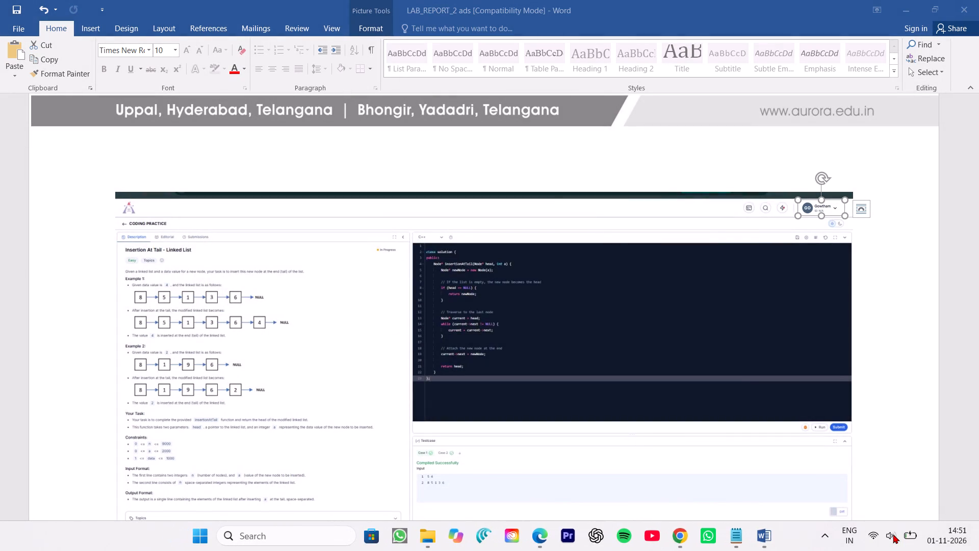
left_click(869, 273)
left_click(760, 176)
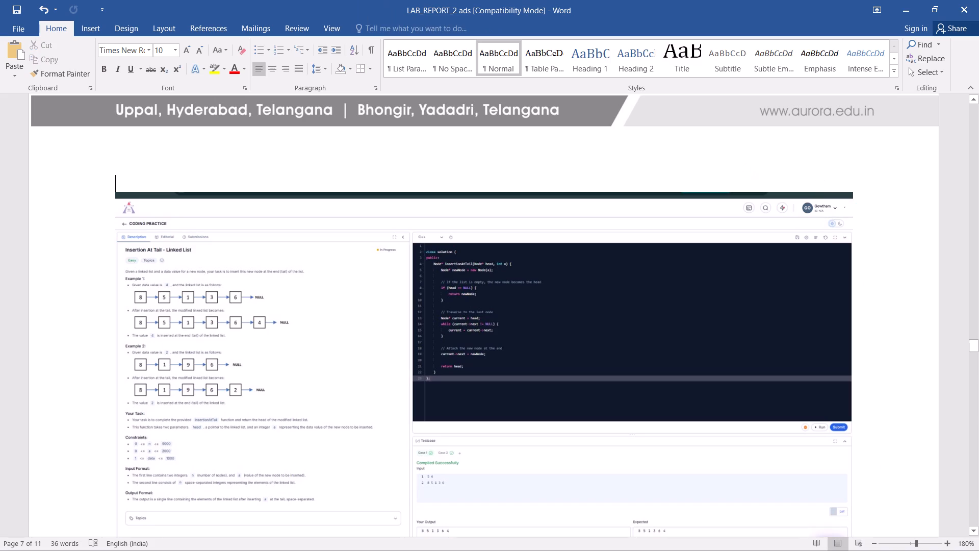
Enlarge the badge slightly on the Insertion At Tail description screenshot so it covers the account badge beneath it in the header.
left_click(826, 211)
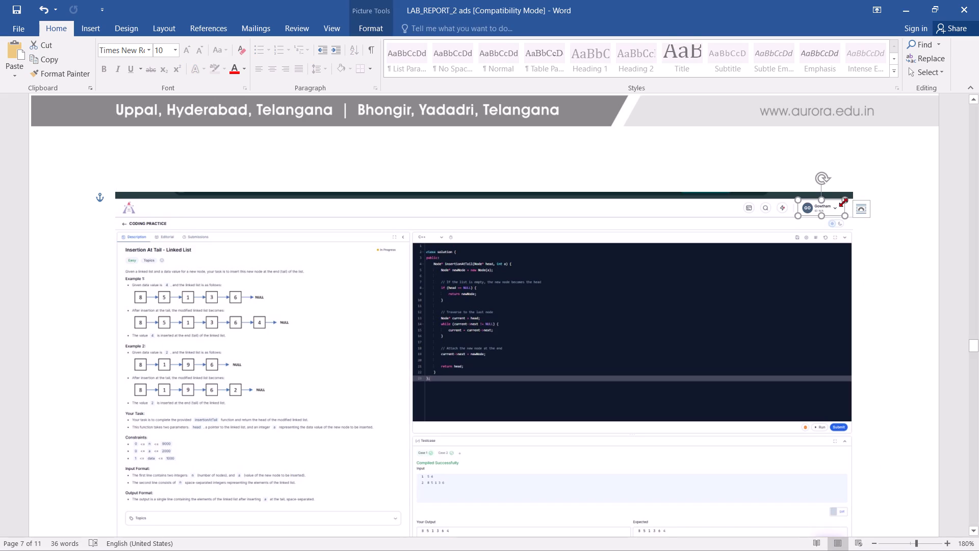
left_click(846, 202)
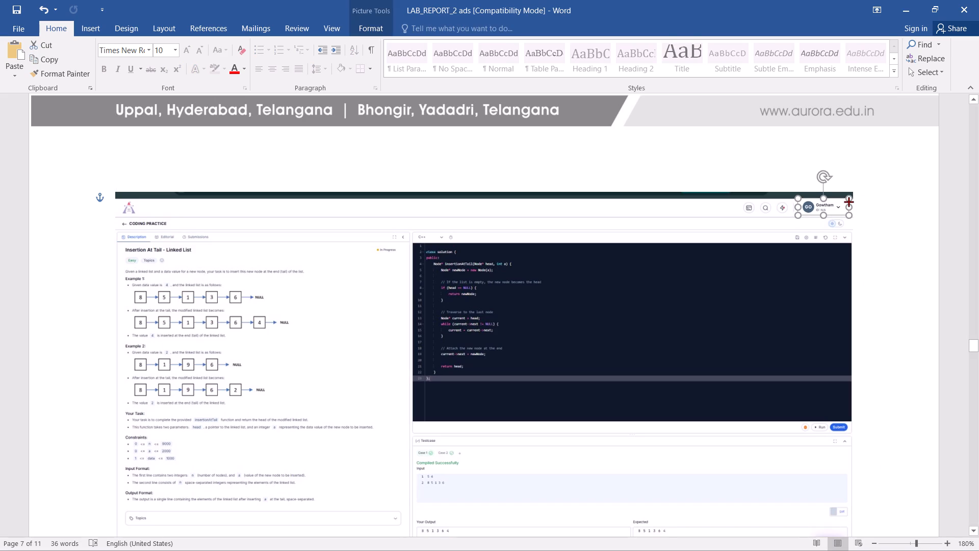
left_click(884, 227)
scroll(872, 218, "up", 1)
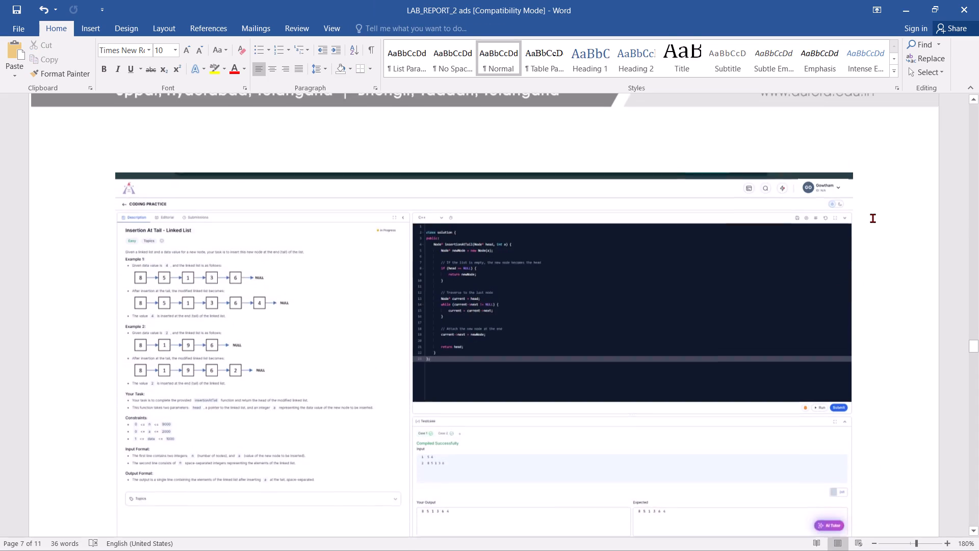
scroll(872, 218, "up", 1)
left_click(830, 196)
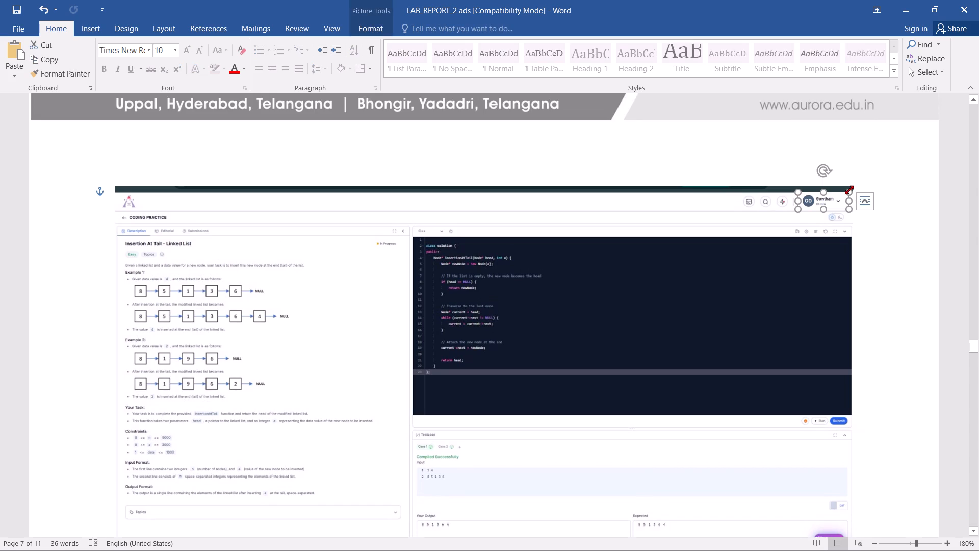
left_click(849, 190)
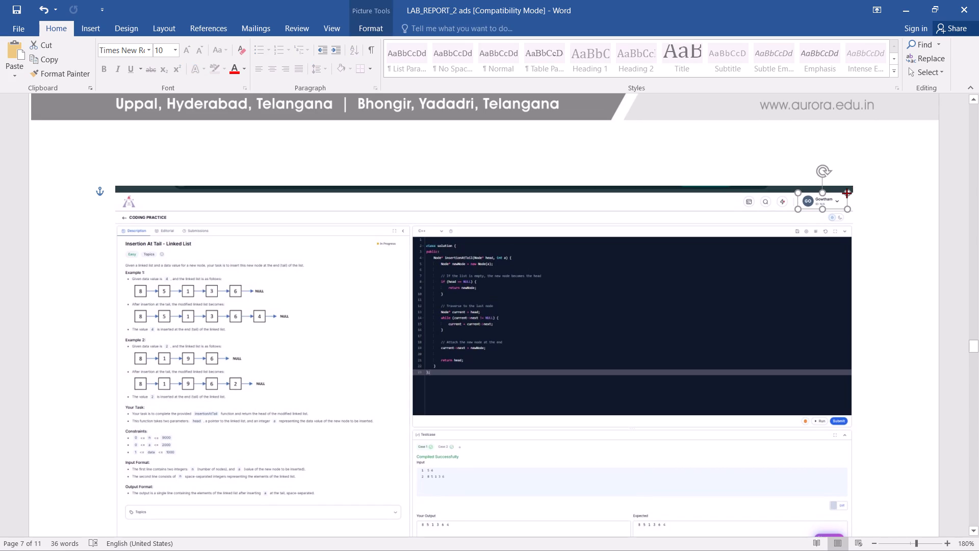
left_click(885, 231)
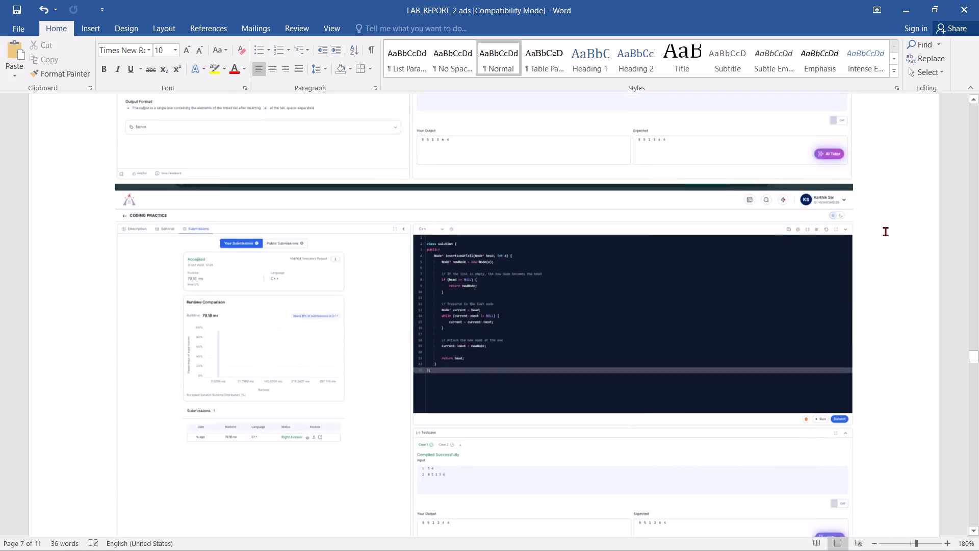
Copy the enlarged badge overlay from the header of the Insertion At Tail description screenshot on page 7.
scroll(865, 220, "up", 2)
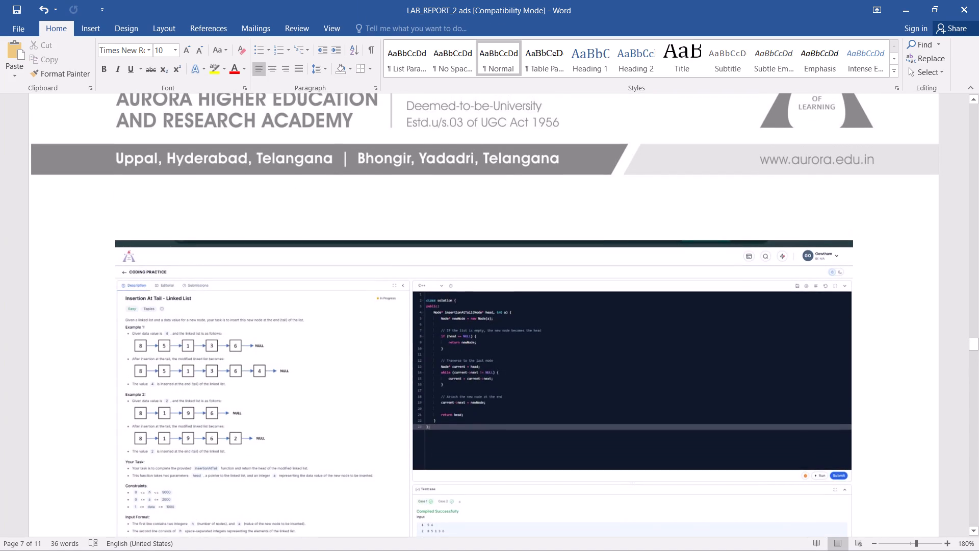
left_click(824, 255)
key("ctrl+c")
Paste the badge onto the Insertion At Tail submissions screenshot on page 7 and align it over the account badge in the header.
scroll(637, 341, "down", 1)
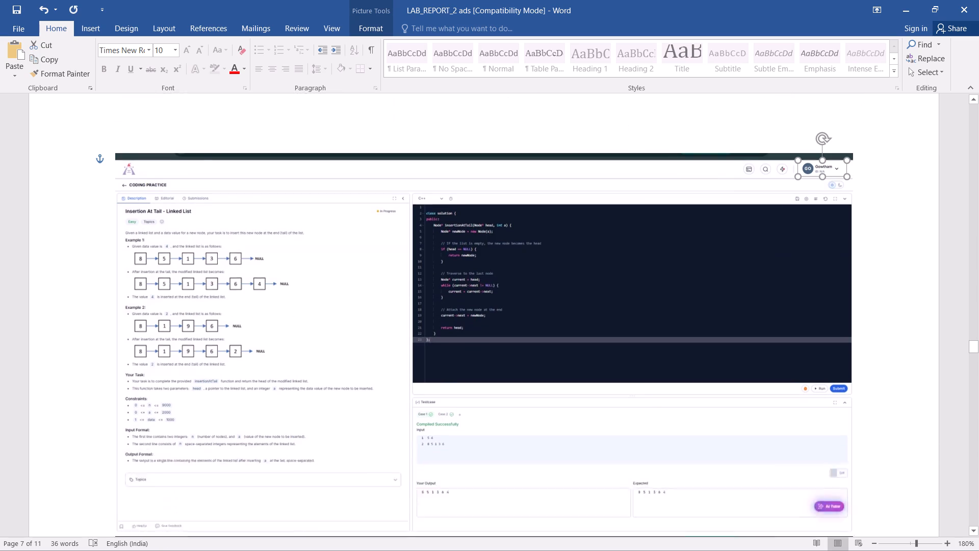
scroll(637, 341, "down", 2)
scroll(504, 210, "up", 2)
left_click(440, 253)
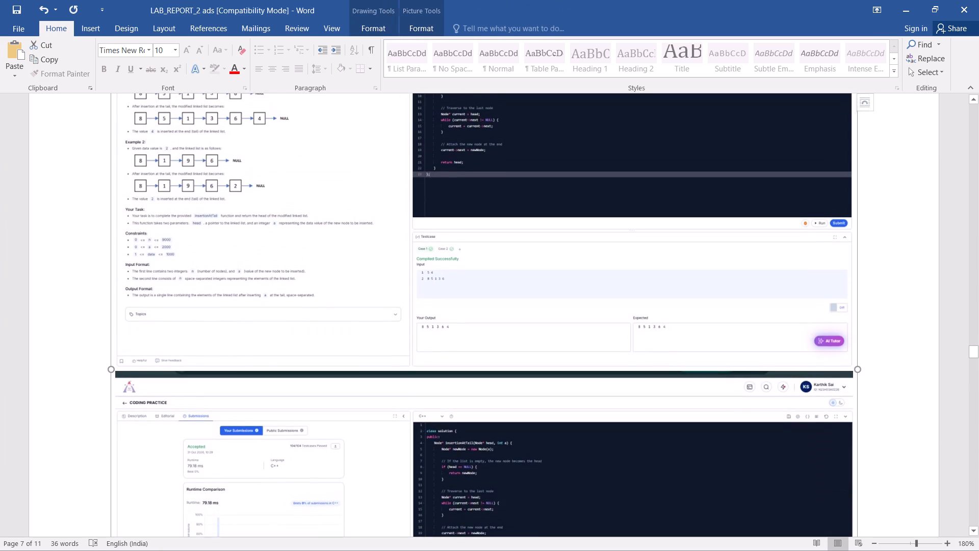
key("ctrl+v")
left_click_drag(135, 212, 173, 231)
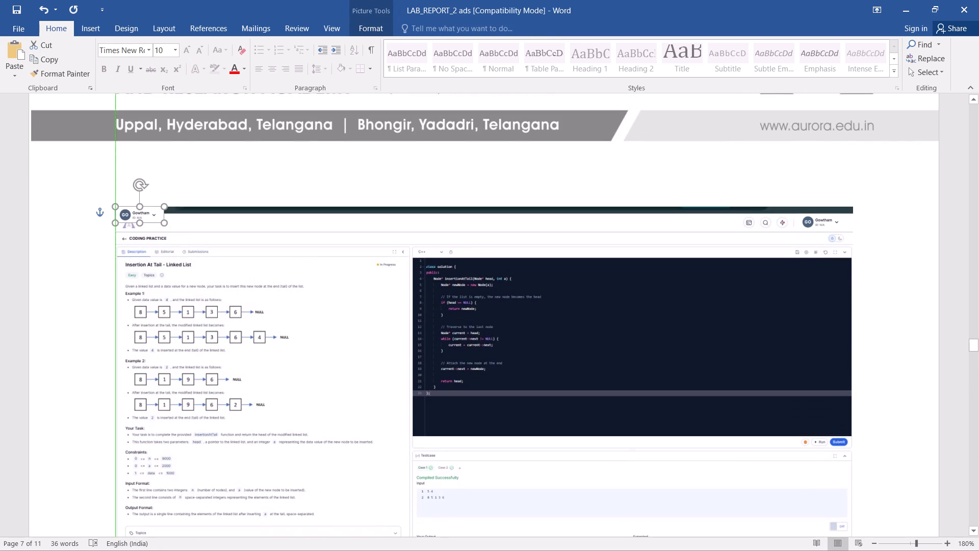
left_click_drag(173, 231, 493, 524)
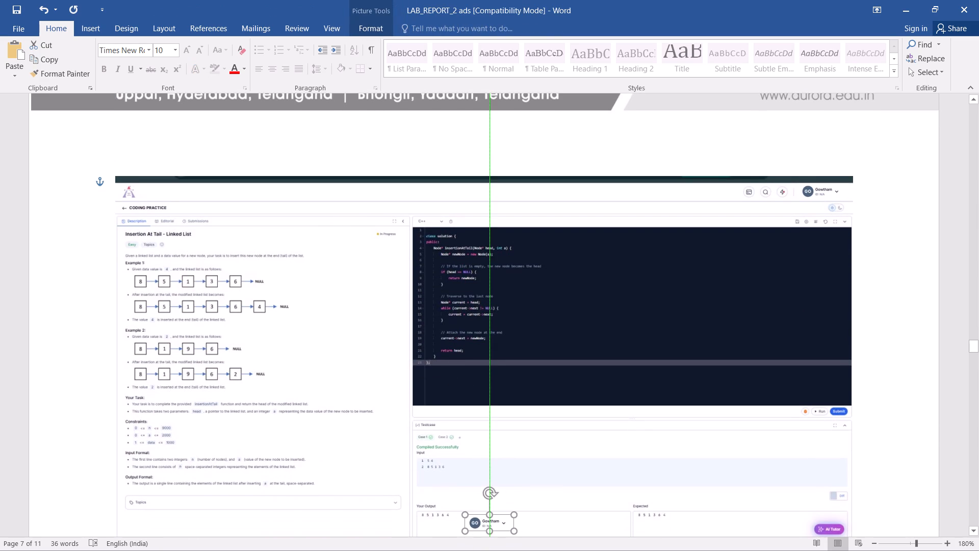
left_click_drag(493, 524, 502, 533)
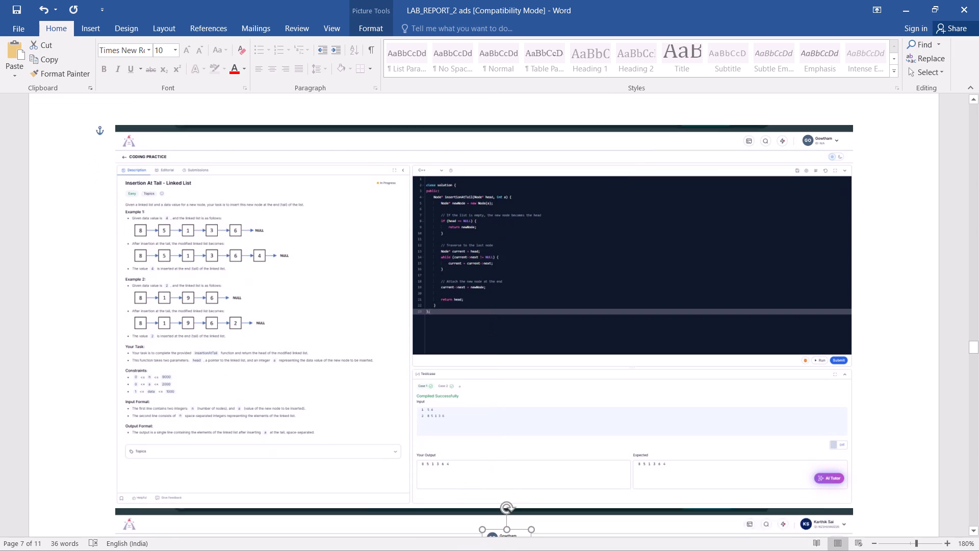
left_click_drag(502, 533, 810, 477)
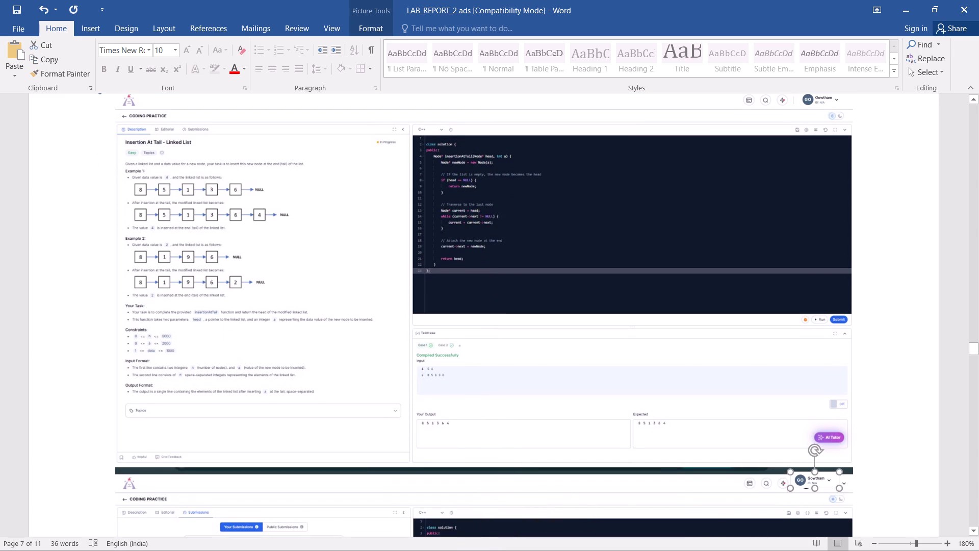
left_click_drag(810, 477, 819, 479)
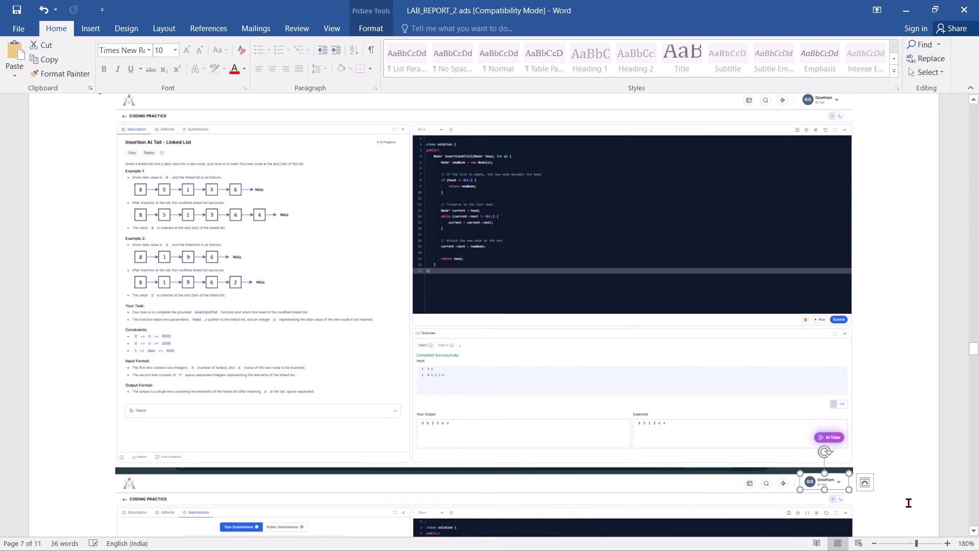
left_click(908, 503)
scroll(908, 503, "up", 1)
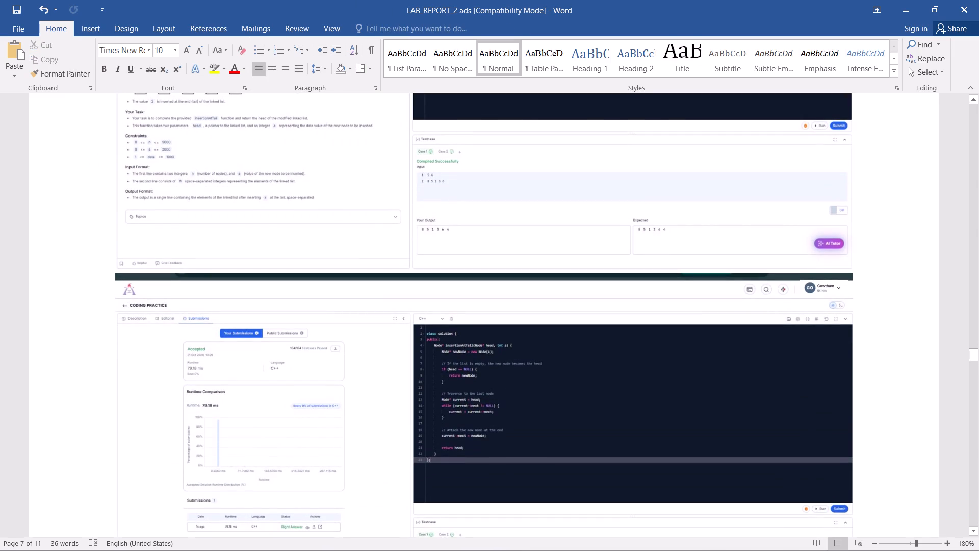
left_click(827, 291)
left_click(814, 285)
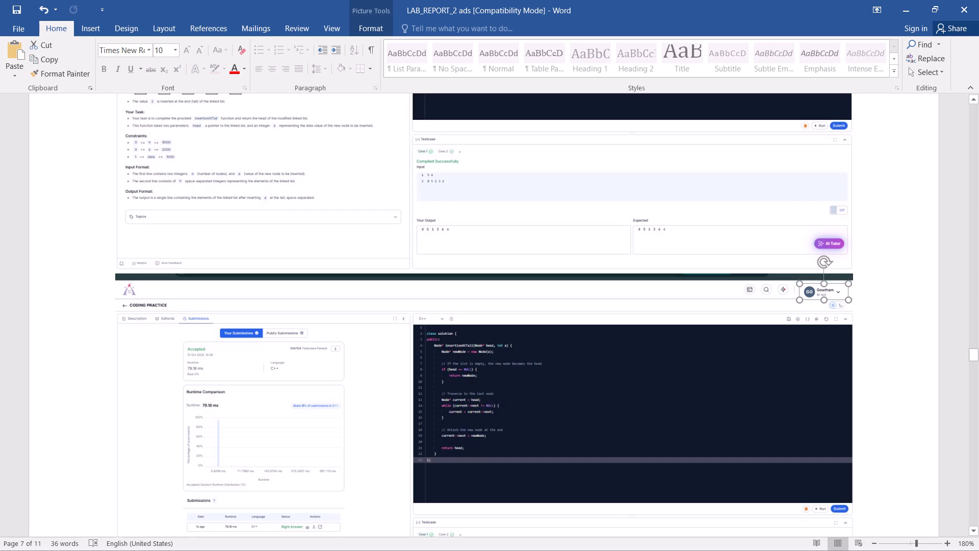
left_click(922, 326)
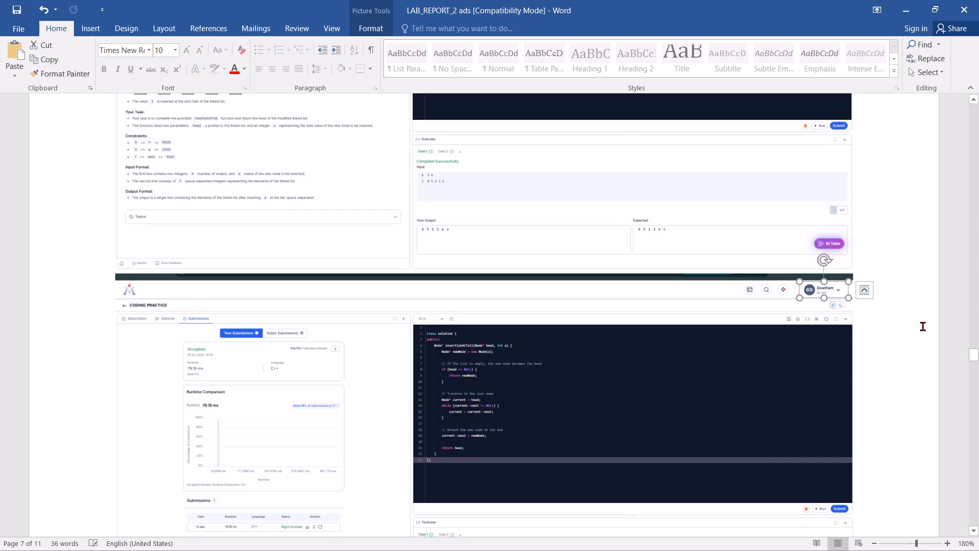
Paste the badge onto the Insertion At Kth Position description screenshot on page 8 and align it over the account badge in the header.
scroll(682, 343, "down", 3)
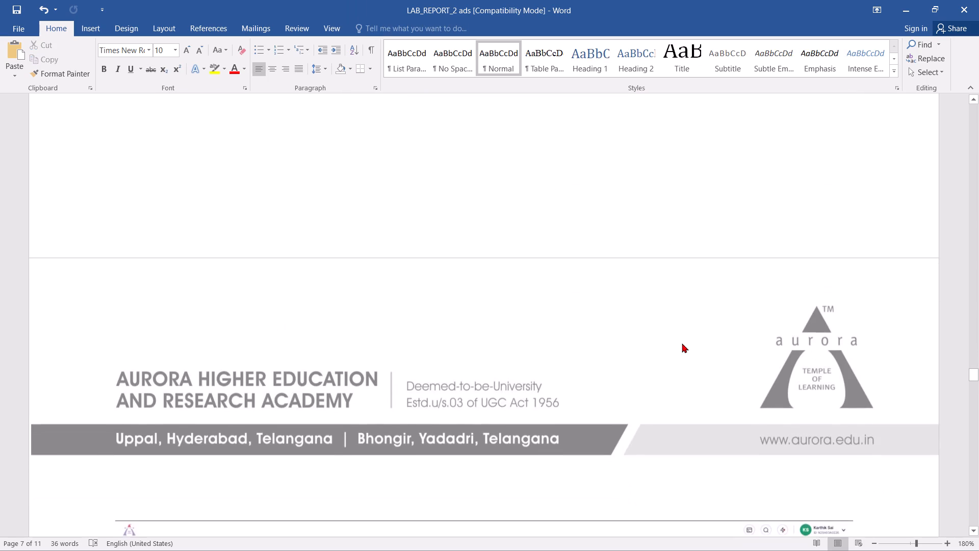
scroll(549, 396, "down", 1)
left_click(411, 317)
key("ctrl+v")
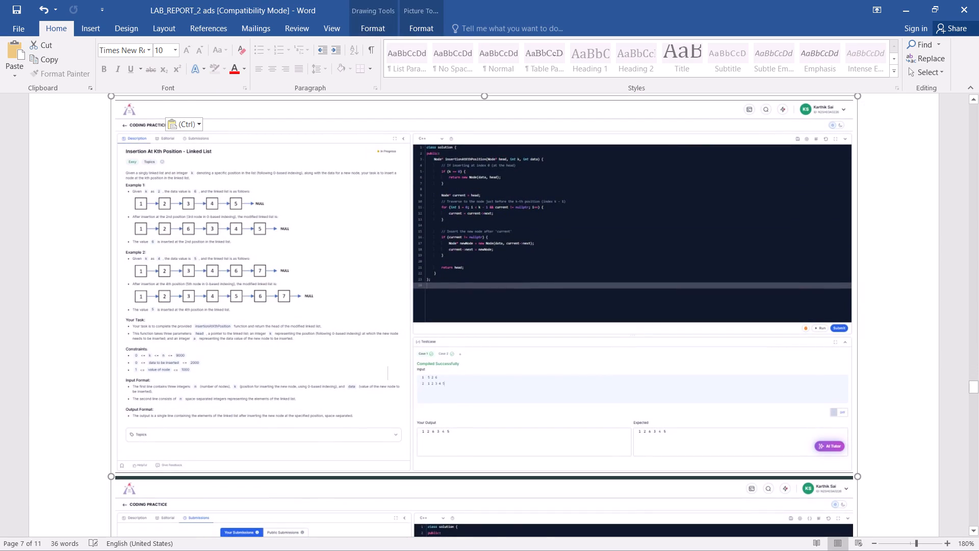
left_click_drag(123, 106, 686, 152)
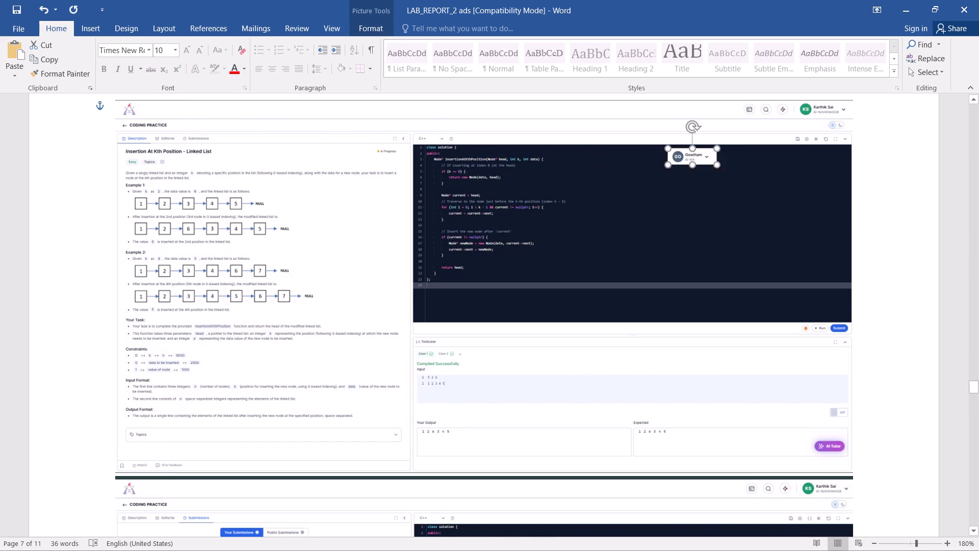
left_click_drag(686, 152, 804, 104)
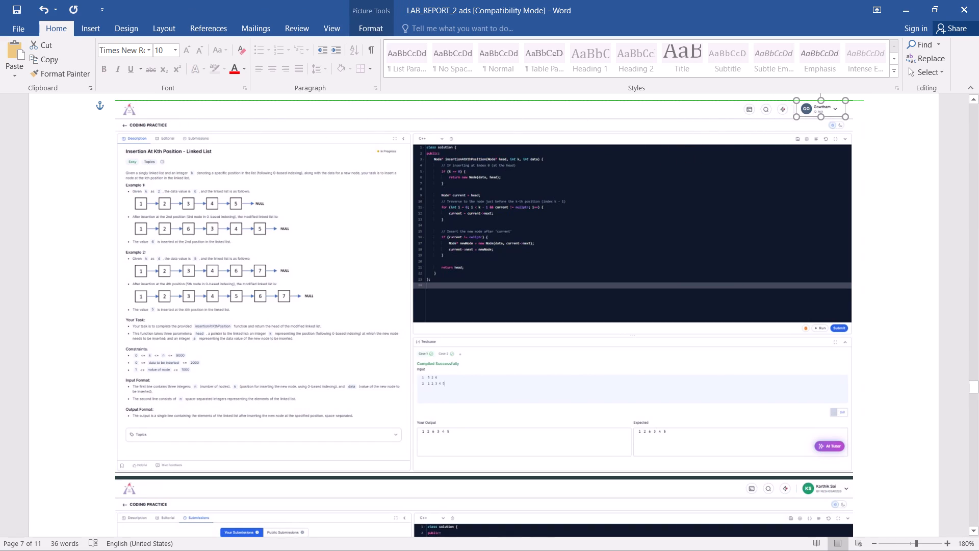
left_click_drag(804, 104, 805, 107)
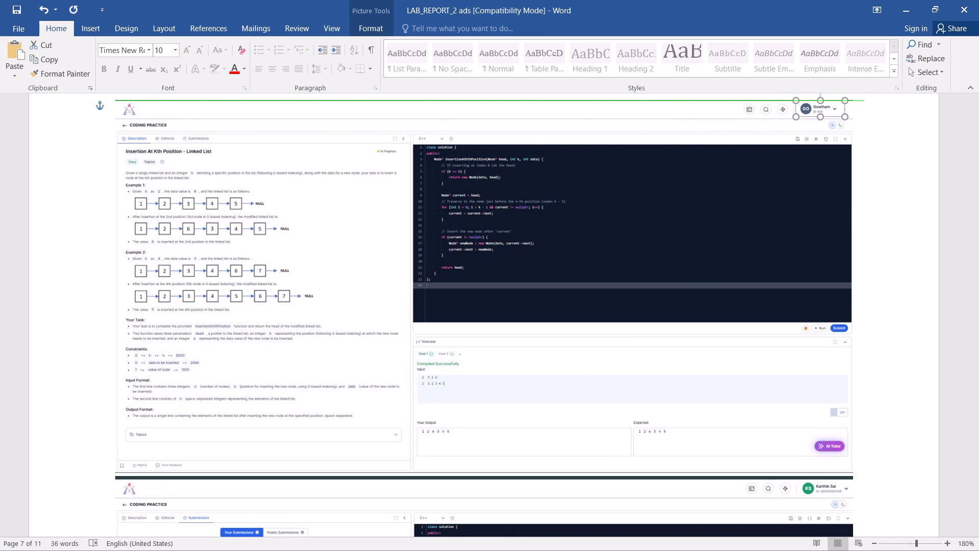
left_click_drag(805, 107, 806, 107)
left_click(866, 190)
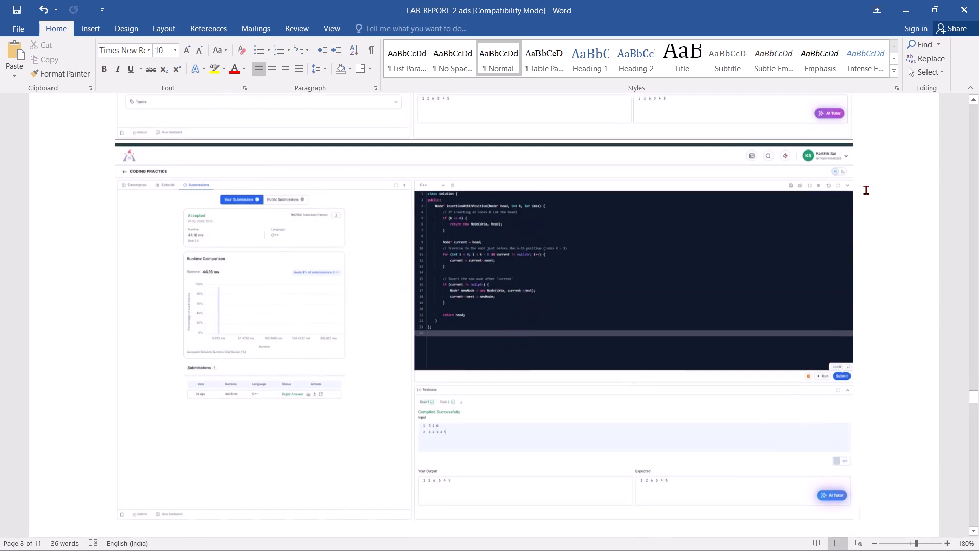
Paste the badge onto the Insertion At Kth Position submissions screenshot on page 8 and align it over the account badge in the header.
scroll(866, 190, "up", 2)
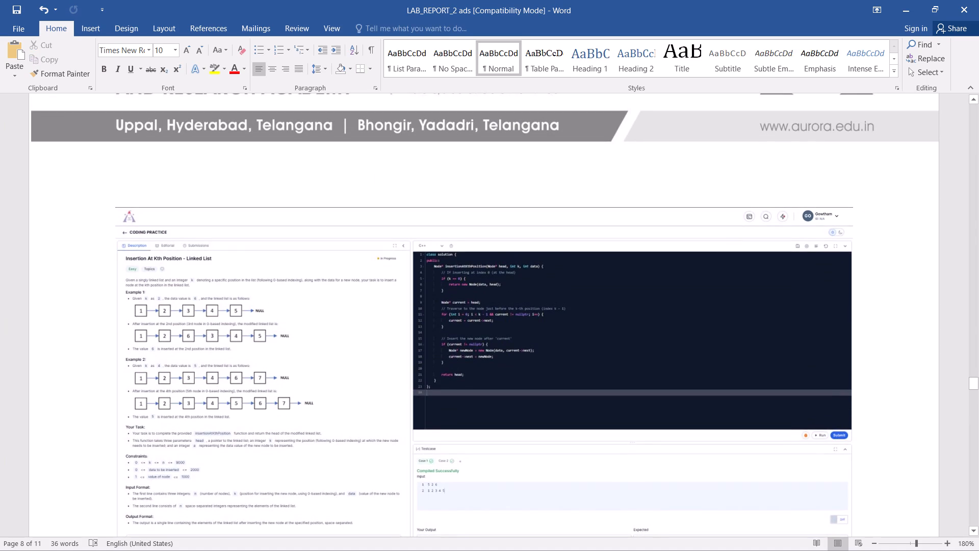
scroll(783, 279, "down", 3)
left_click(652, 289)
key("ctrl+v")
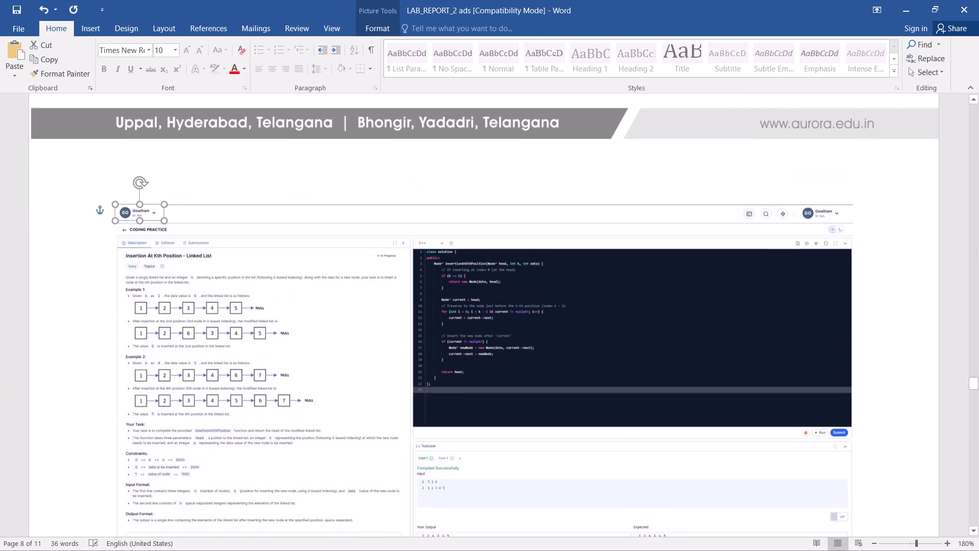
left_click_drag(135, 212, 458, 550)
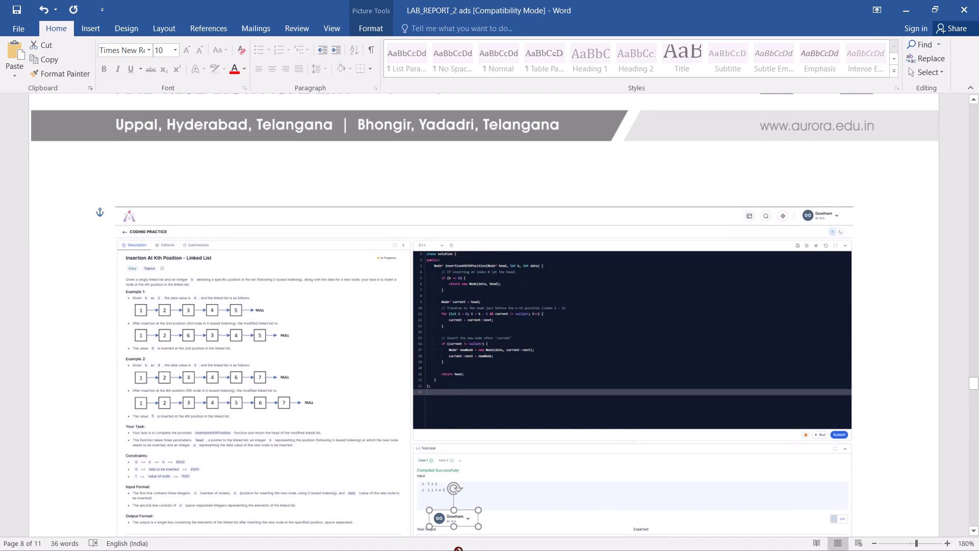
left_click_drag(458, 550, 511, 538)
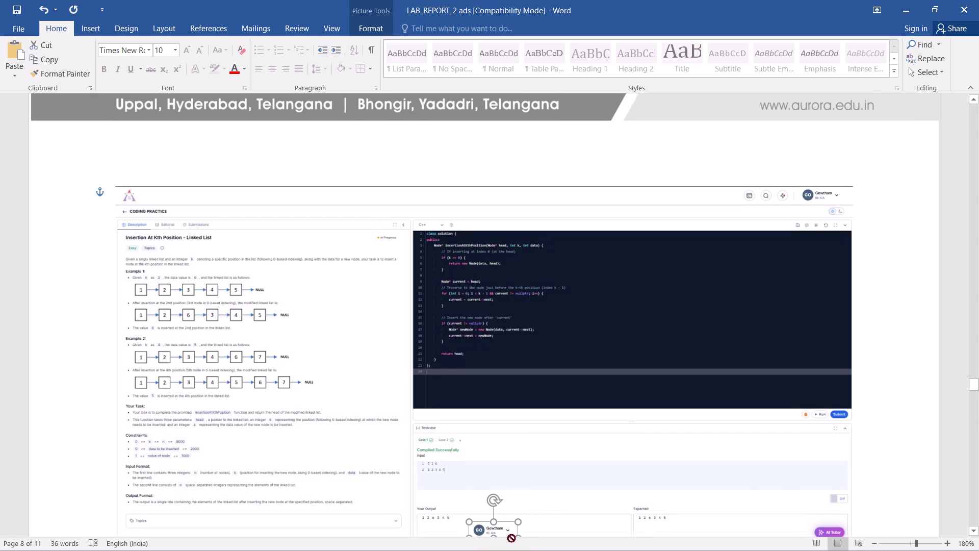
left_click_drag(511, 538, 570, 550)
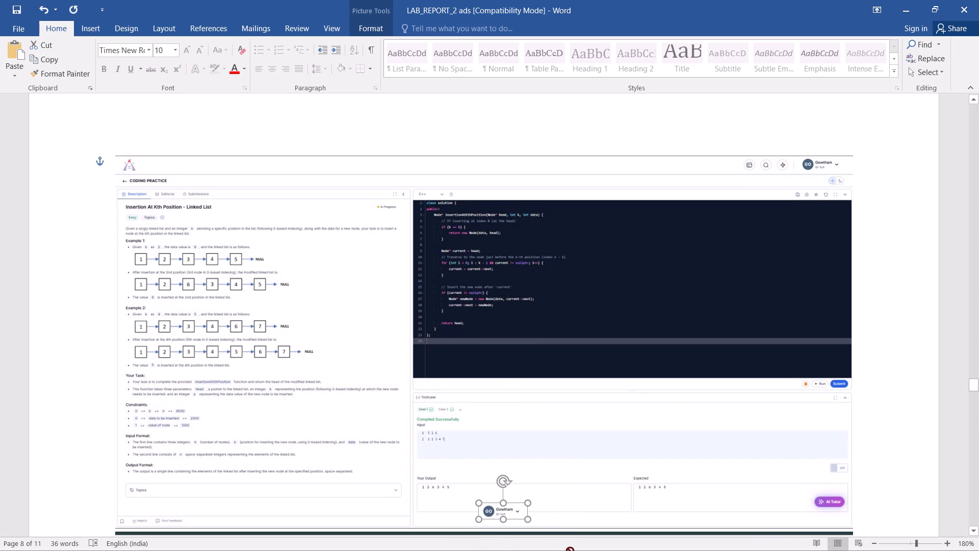
left_click_drag(570, 550, 768, 536)
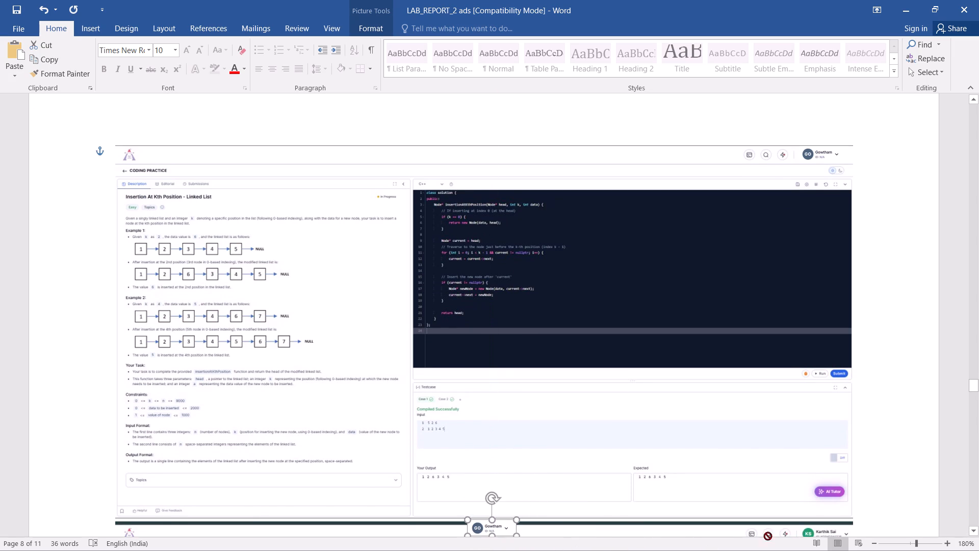
left_click_drag(768, 536, 818, 485)
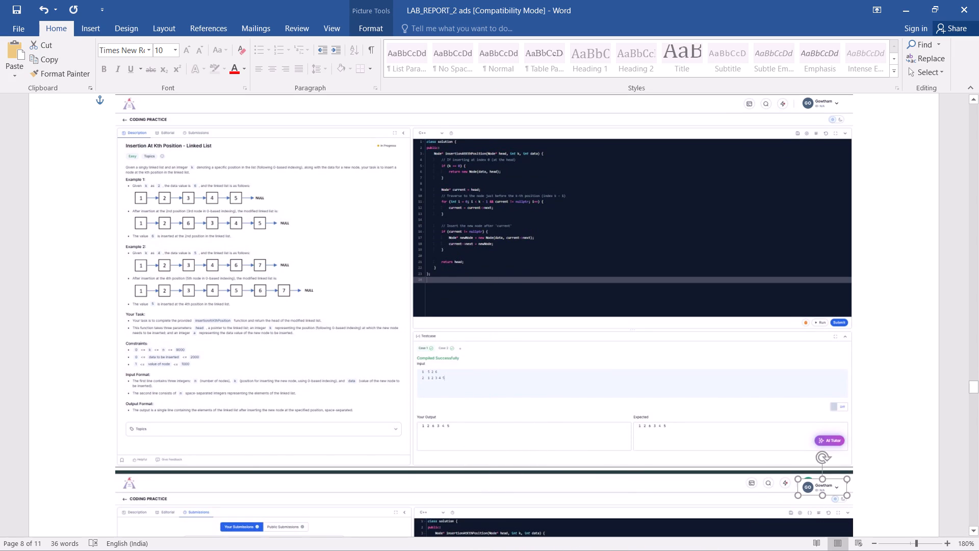
left_click_drag(818, 485, 816, 485)
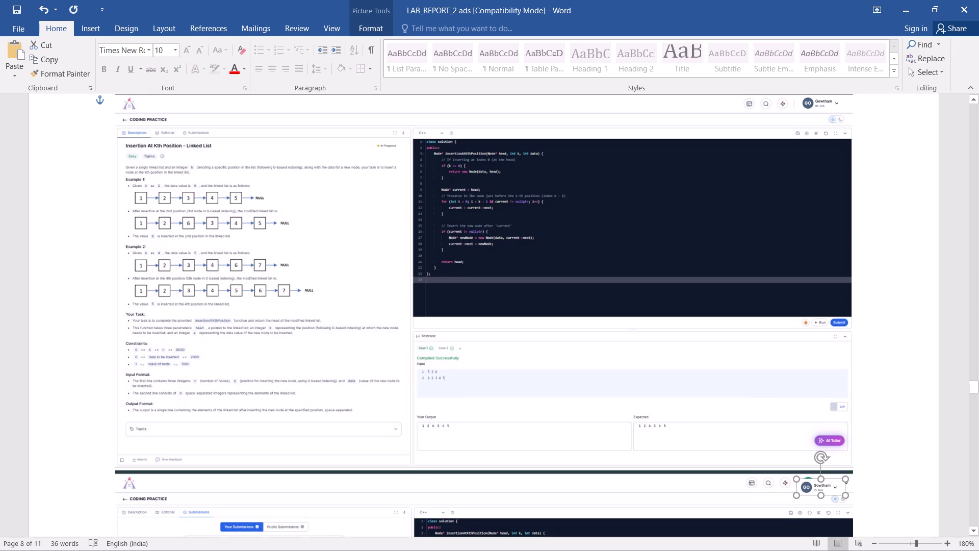
left_click_drag(816, 485, 820, 480)
left_click(889, 483)
Paste the badge onto the Insertion Before a Node With Value X description screenshot on page 9 and align it over the account badge.
scroll(889, 483, "up", 1)
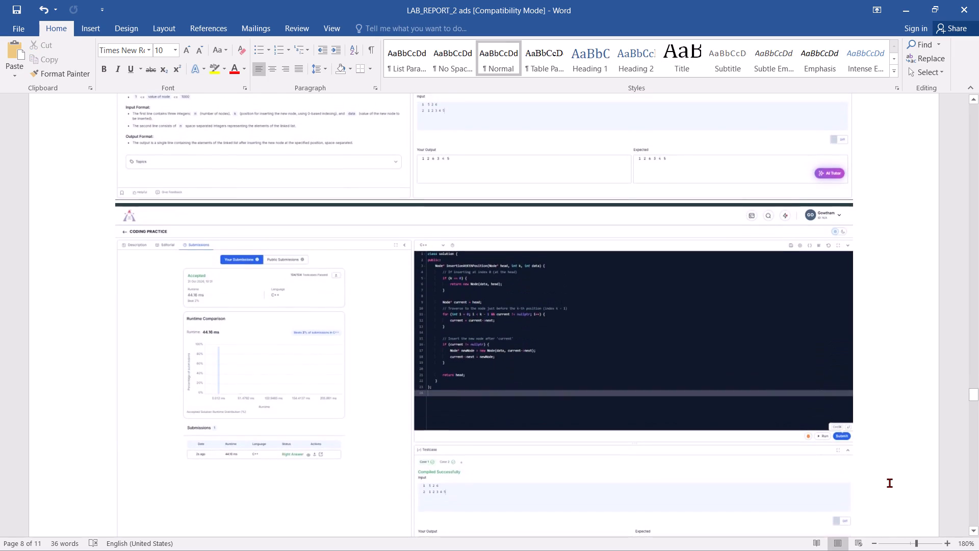
scroll(889, 483, "down", 3)
scroll(697, 485, "down", 1)
left_click(496, 398)
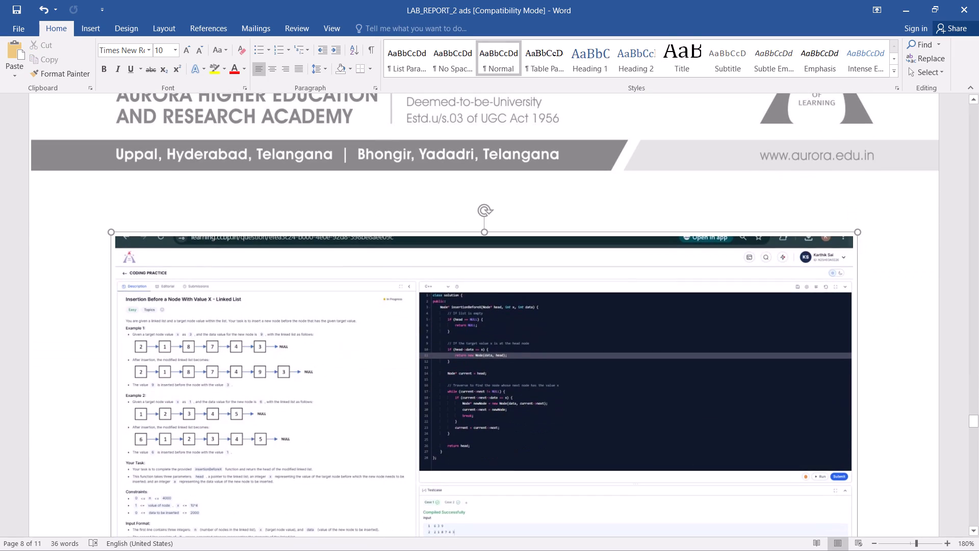
key("ctrl+v")
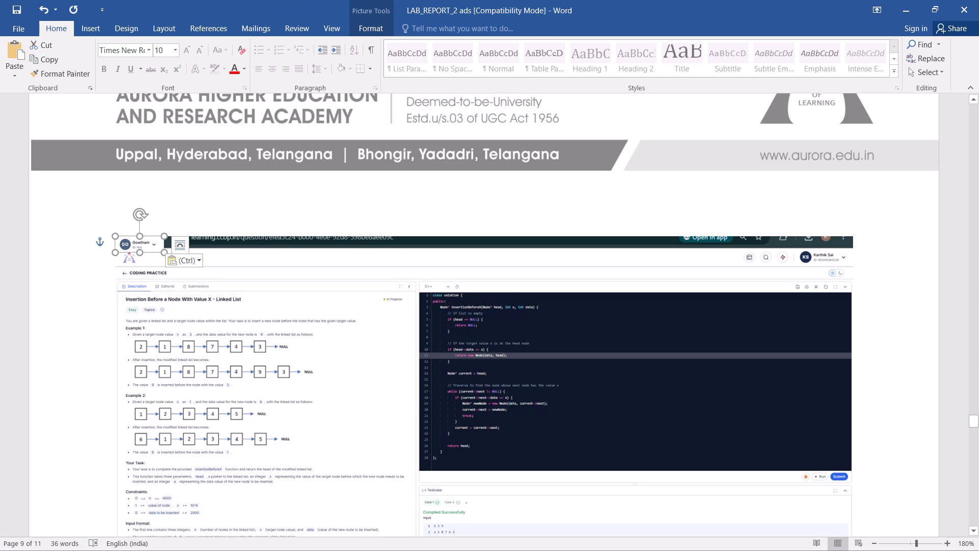
left_click_drag(122, 243, 596, 288)
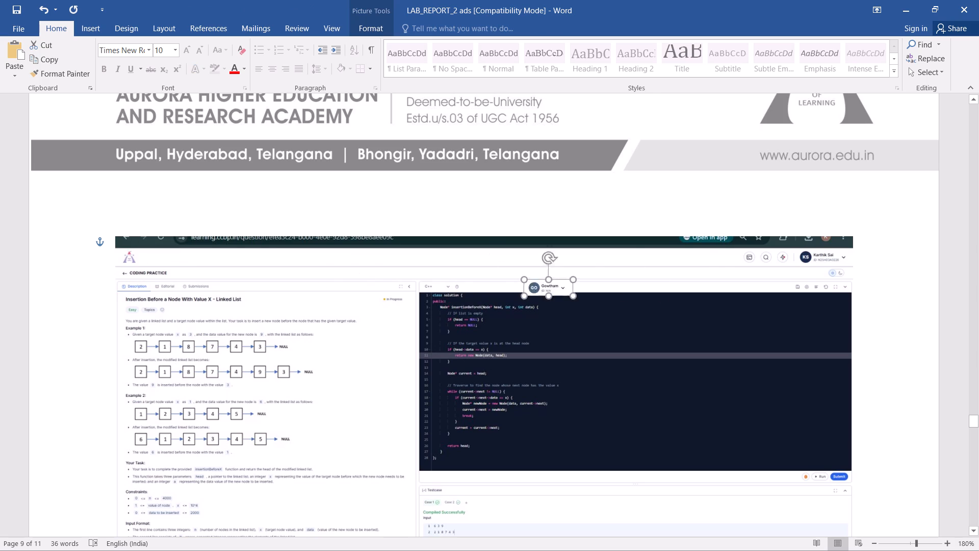
left_click_drag(596, 288, 857, 253)
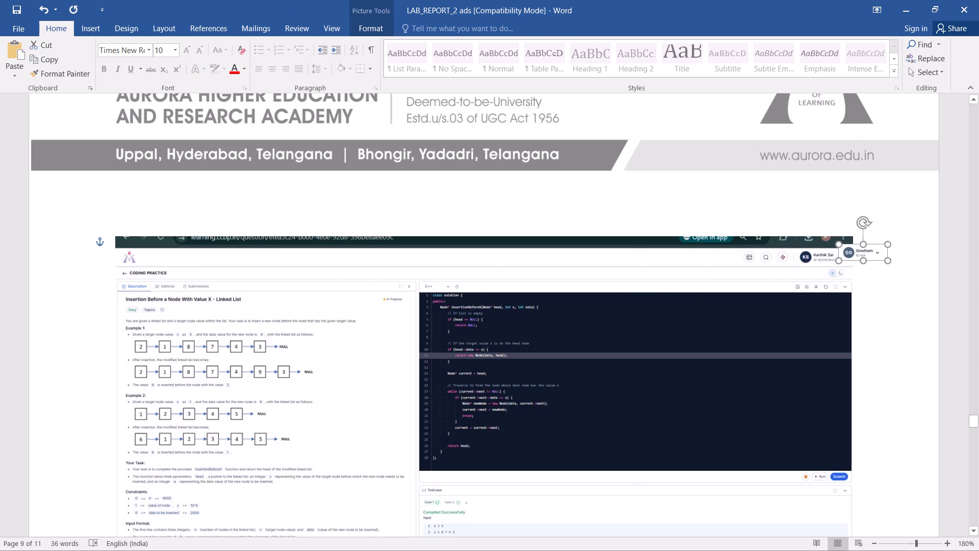
left_click_drag(857, 253, 814, 262)
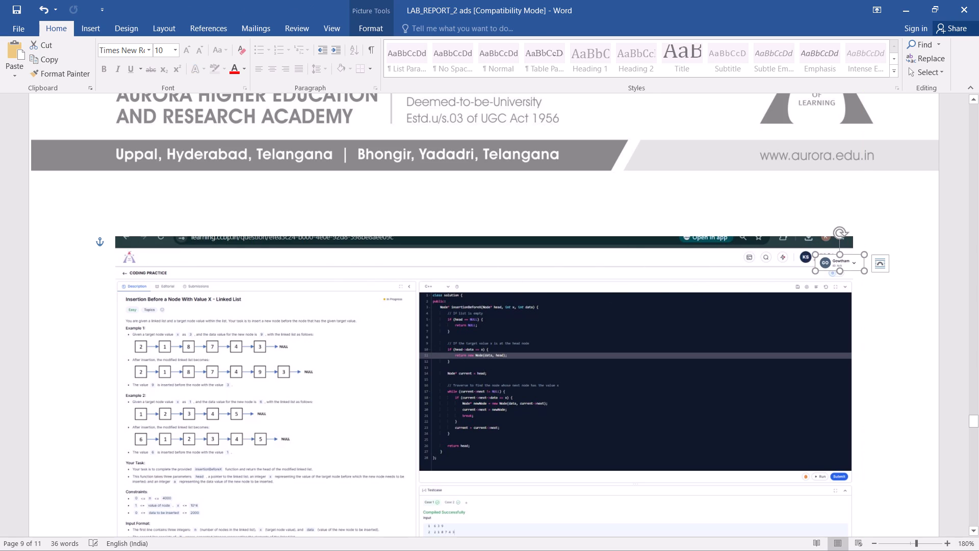
left_click_drag(823, 260, 808, 257)
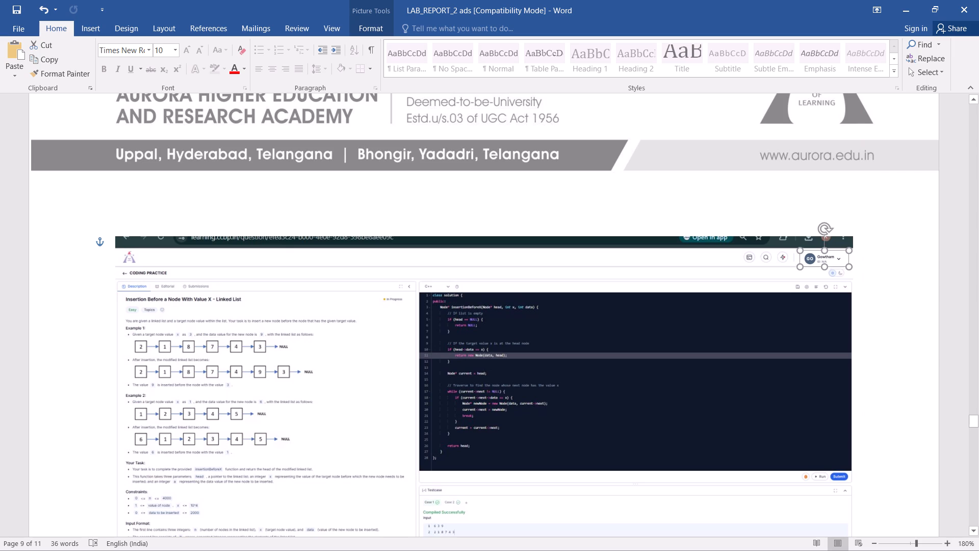
left_click_drag(808, 257, 808, 254)
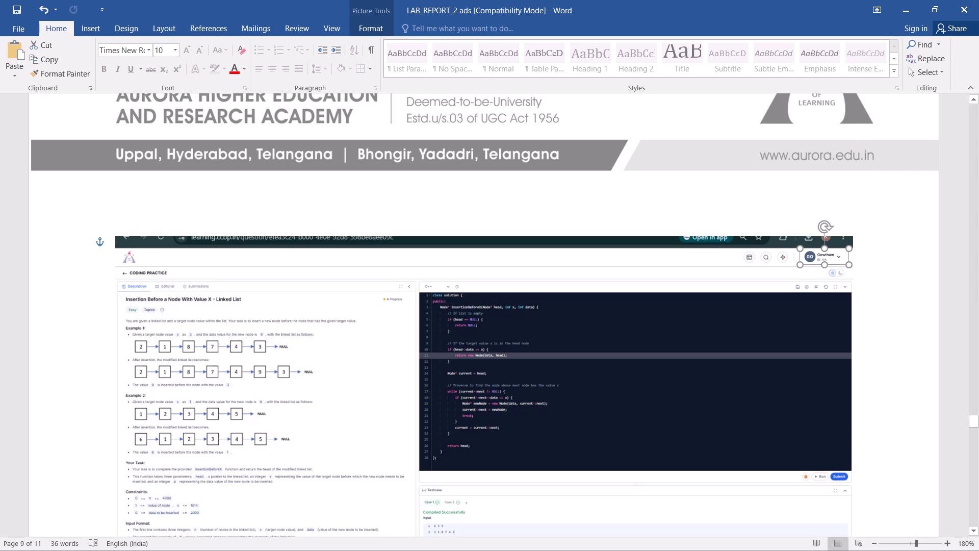
left_click_drag(808, 254, 807, 256)
left_click(900, 282)
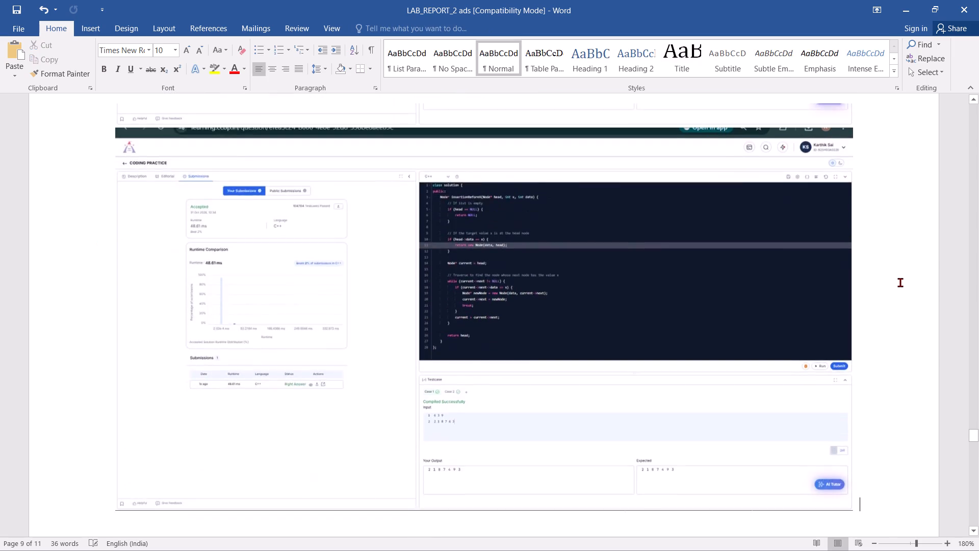
Paste the badge onto the Insertion Before a Node With Value X submissions screenshot on page 9 and align it over the account badge.
scroll(900, 282, "up", 2)
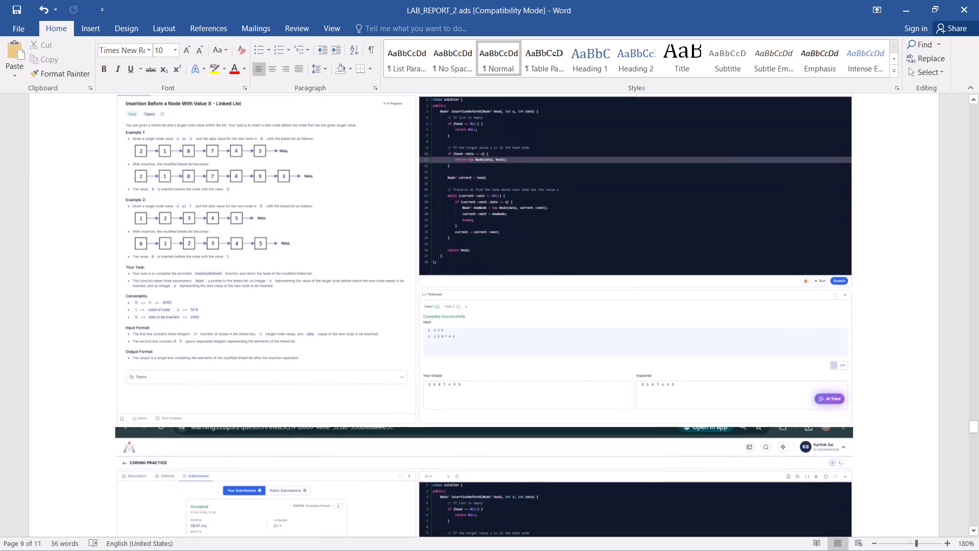
scroll(793, 230, "down", 1)
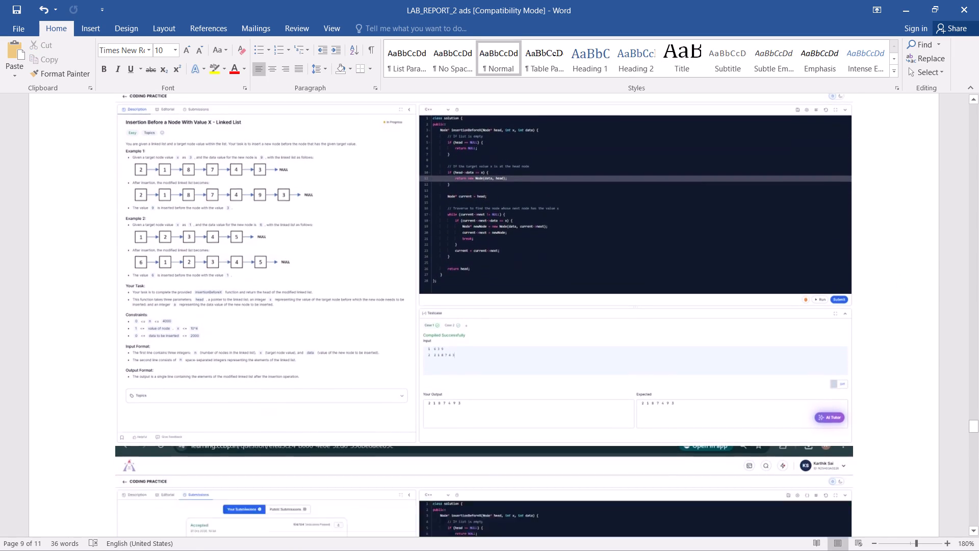
scroll(793, 230, "down", 1)
left_click(753, 311)
key("ctrl+v")
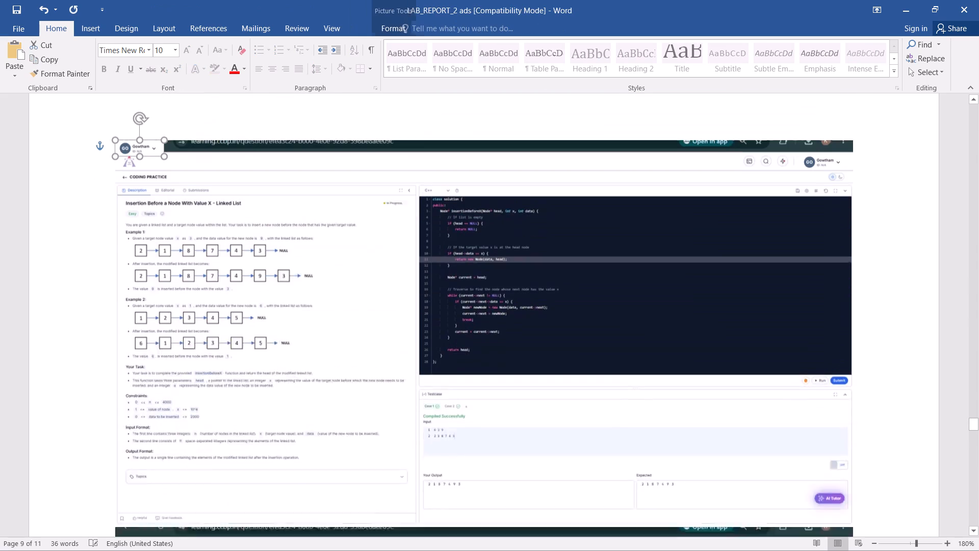
left_click_drag(130, 214, 507, 488)
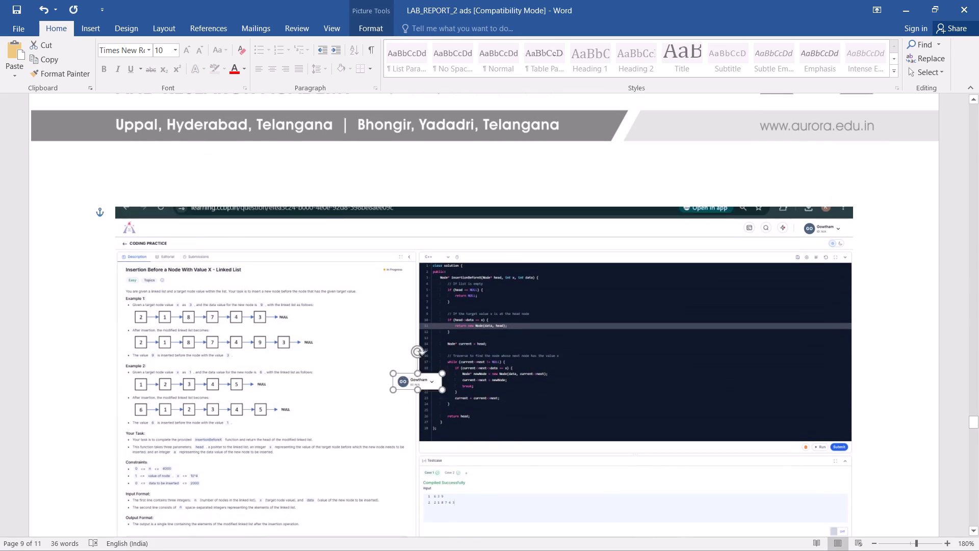
left_click_drag(507, 488, 575, 550)
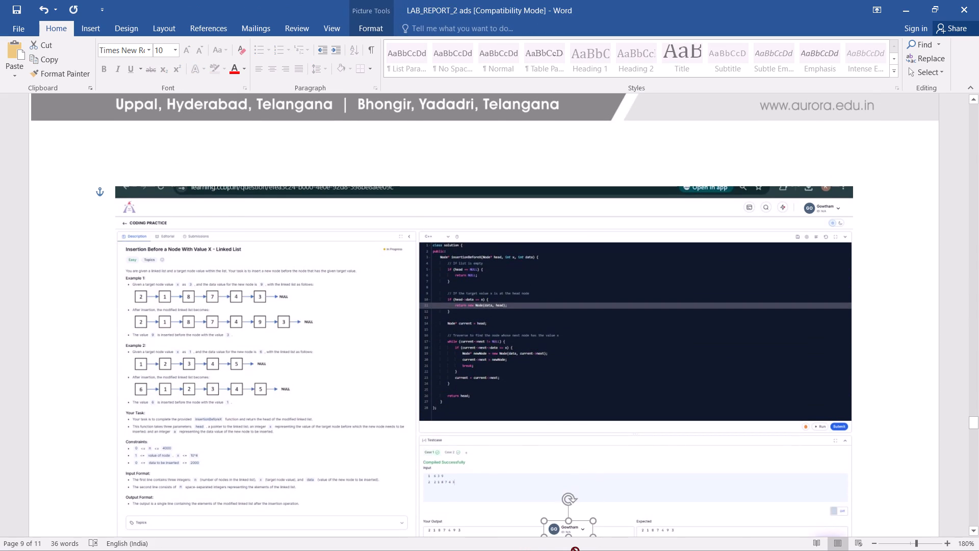
left_click_drag(575, 550, 781, 550)
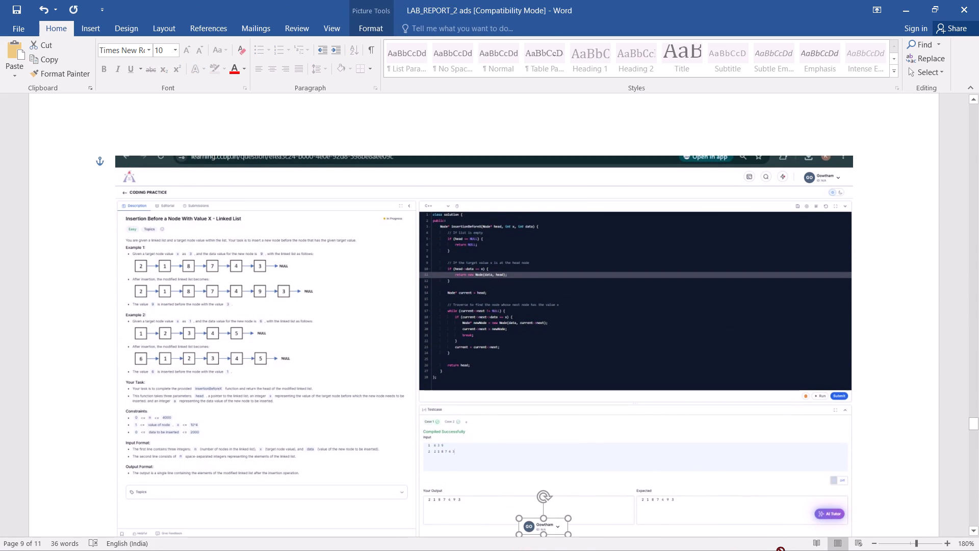
left_click_drag(781, 550, 809, 506)
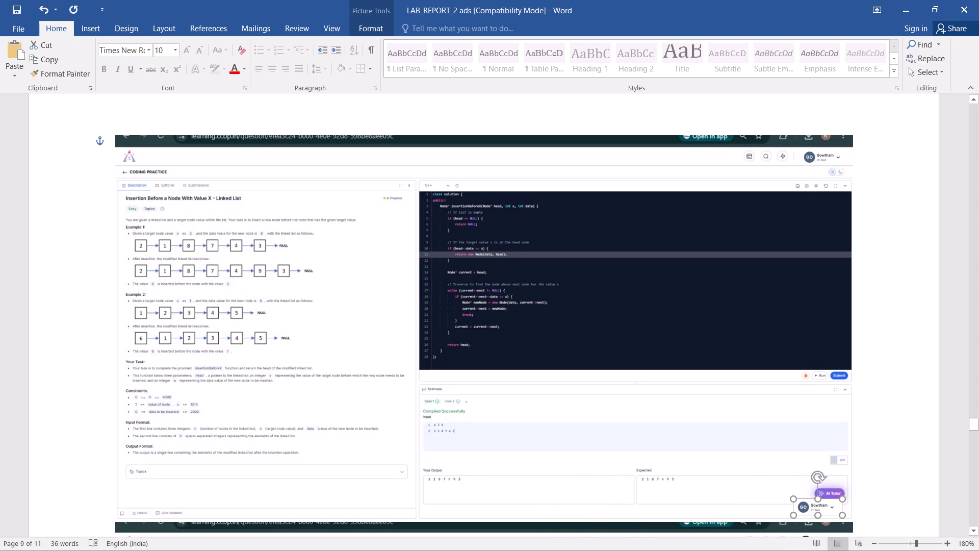
left_click_drag(809, 506, 599, 550)
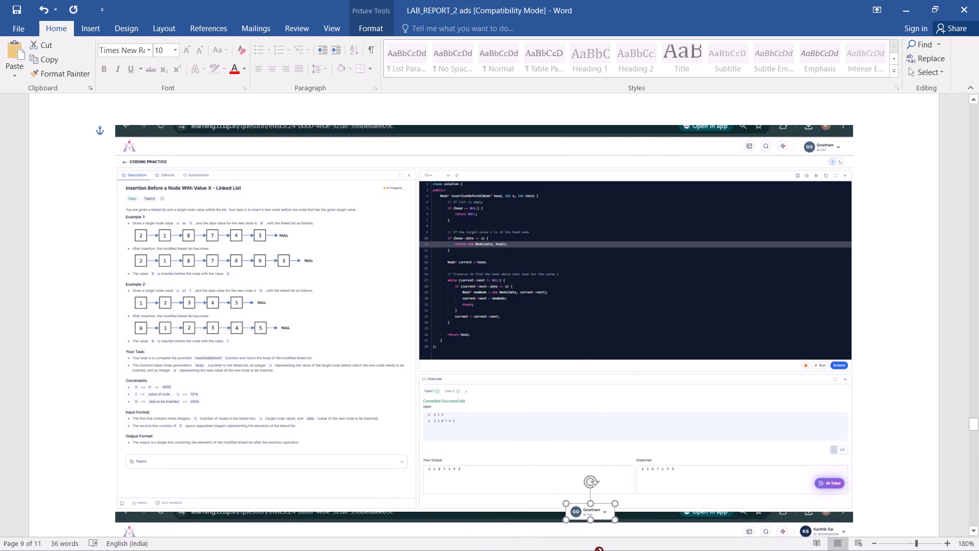
left_click_drag(599, 550, 806, 518)
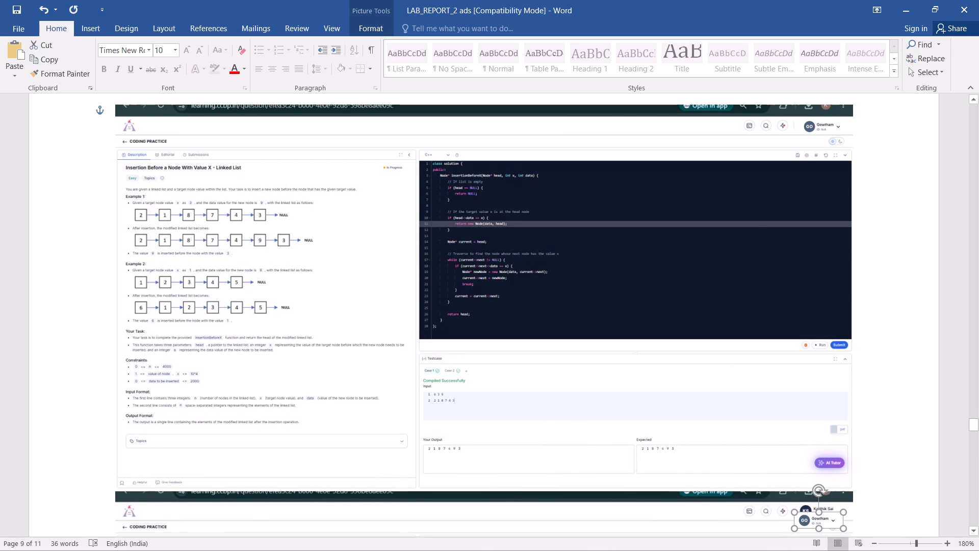
left_click_drag(806, 518, 813, 510)
left_click(887, 475)
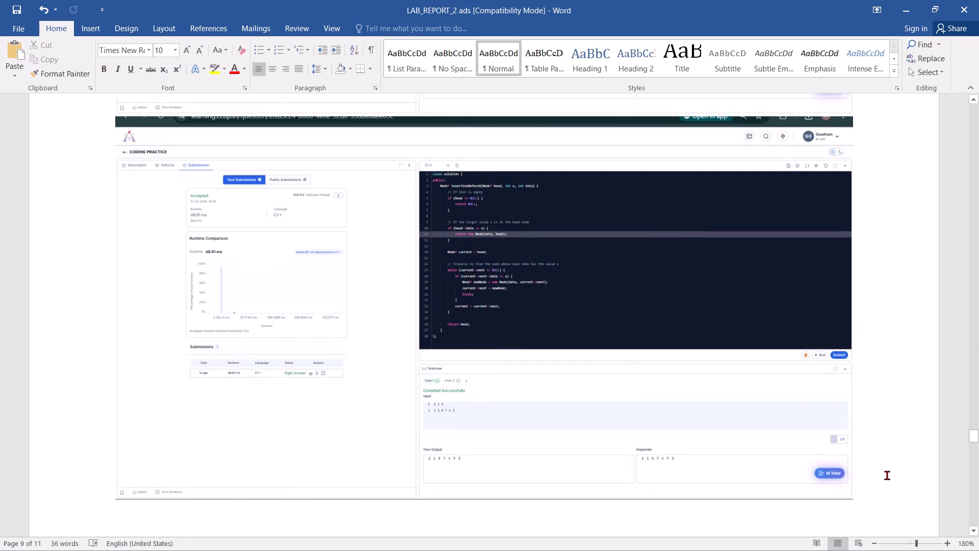
Paste the badge onto the Delete Head of the Linked List description screenshot on page 10 and align it over the account badge.
scroll(887, 475, "down", 4)
left_click(658, 482)
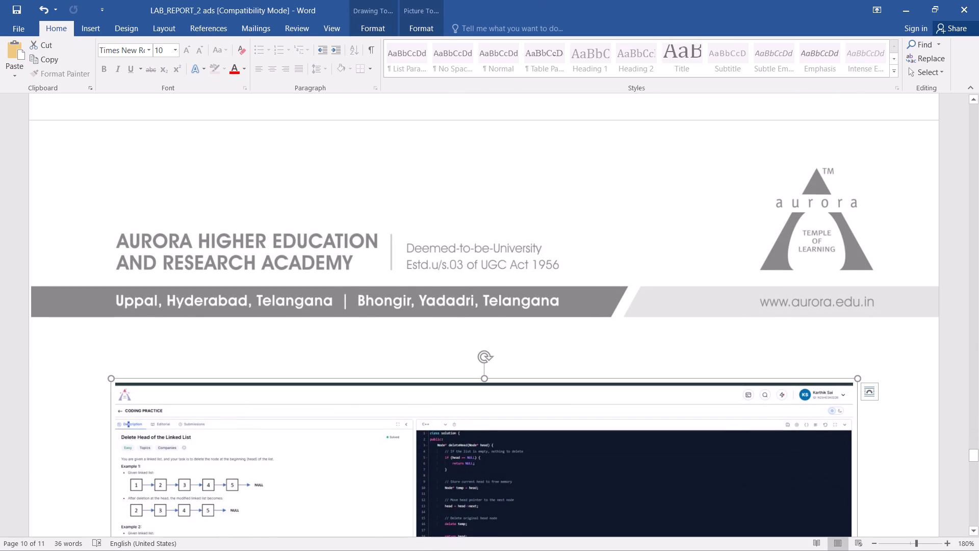
key("ctrl+v")
left_click(658, 482, "ctrl")
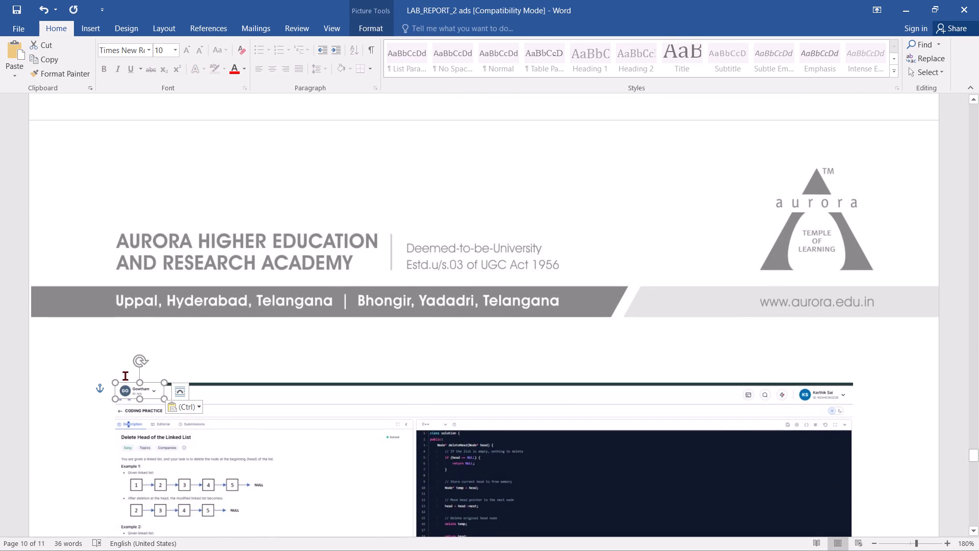
left_click_drag(125, 389, 747, 397)
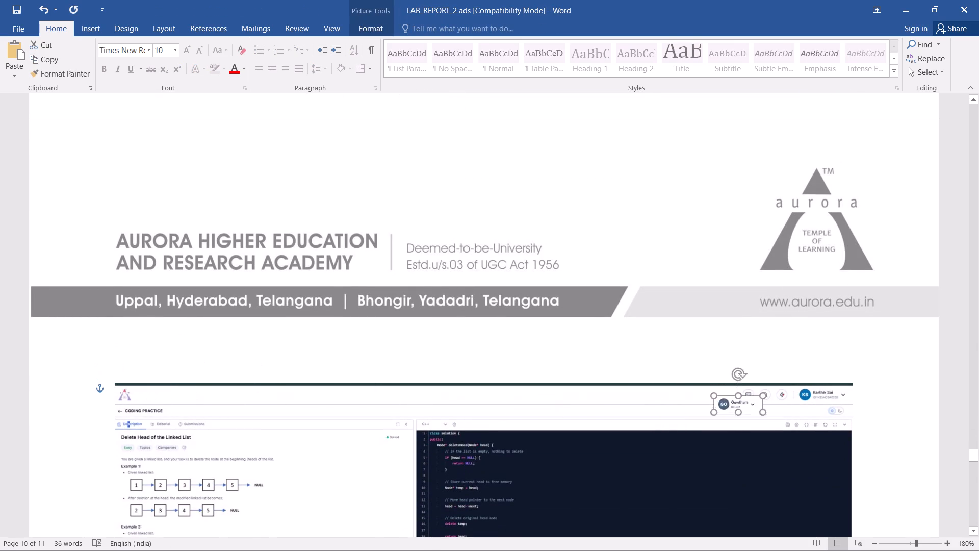
left_click_drag(747, 397, 810, 392)
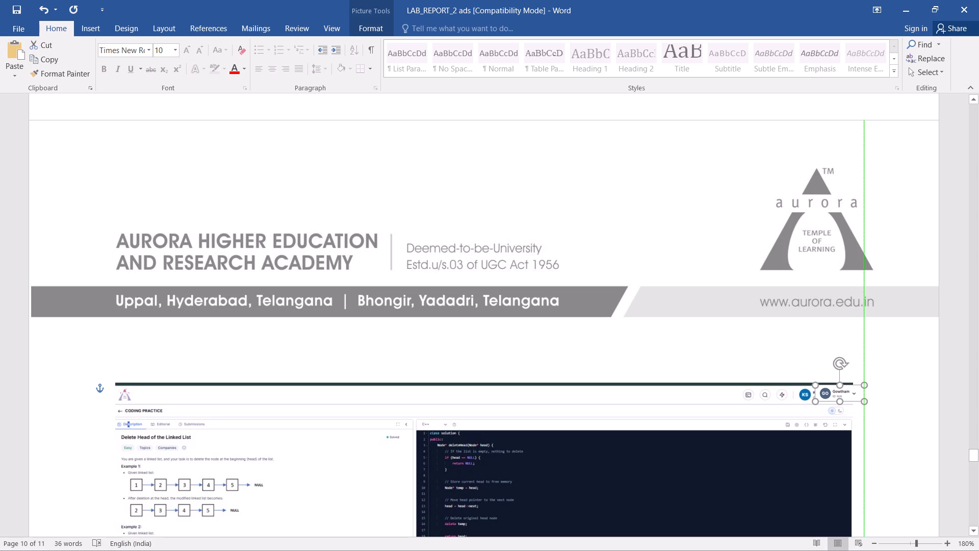
left_click_drag(810, 392, 810, 391)
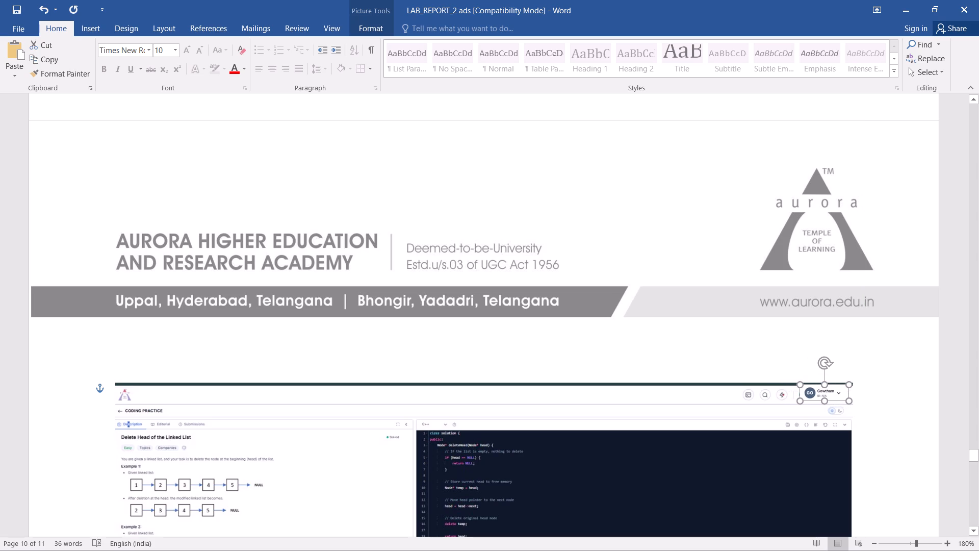
left_click_drag(810, 391, 806, 391)
left_click(881, 404)
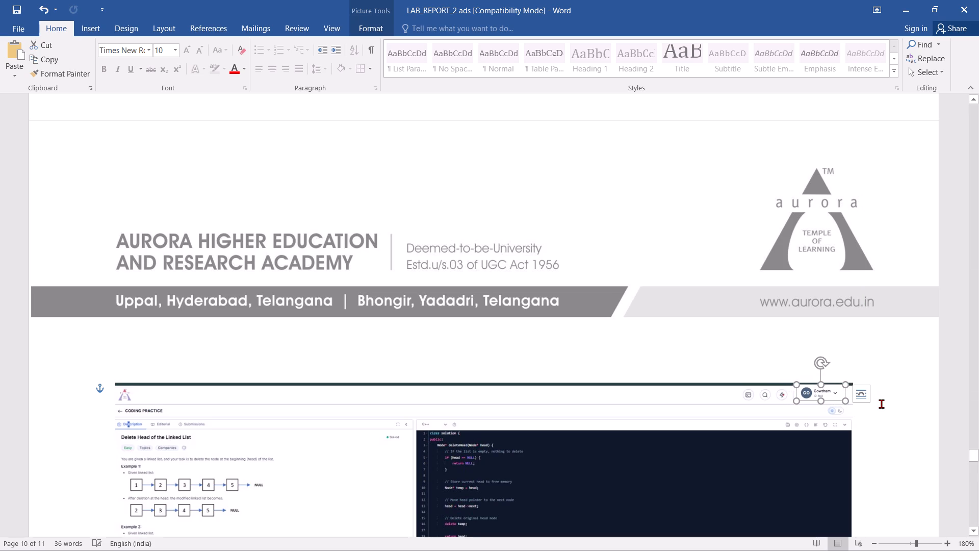
scroll(881, 404, "up", 2)
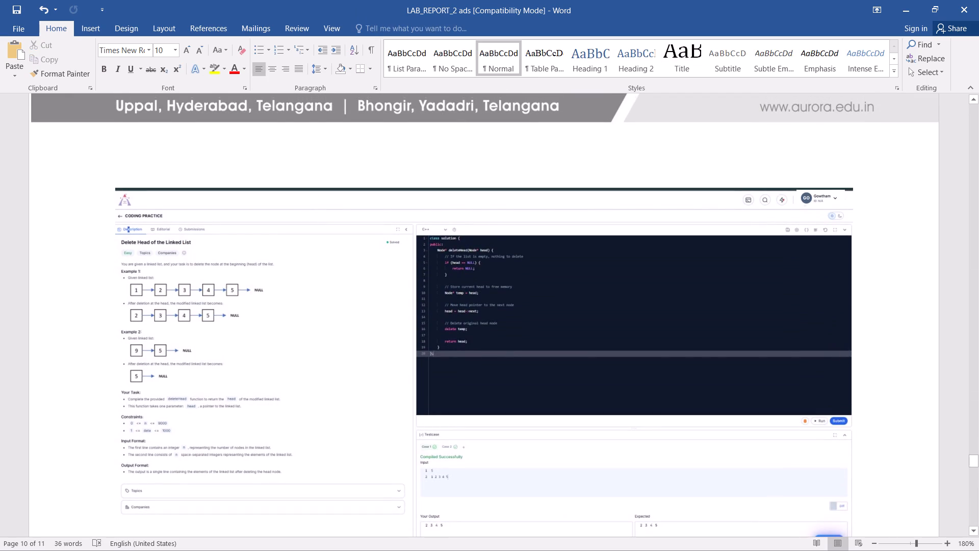
left_click(809, 191)
left_click(809, 193)
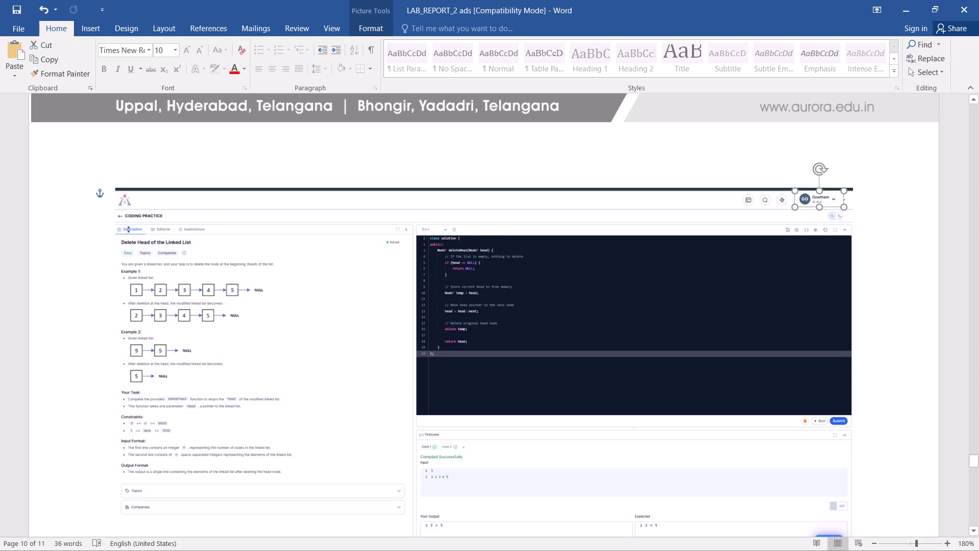
Fine-tune the position of the badge over the account badge in the Delete Head of the Linked List description screenshot on page 10.
left_click(918, 252)
scroll(918, 252, "up", 3)
left_click(808, 225)
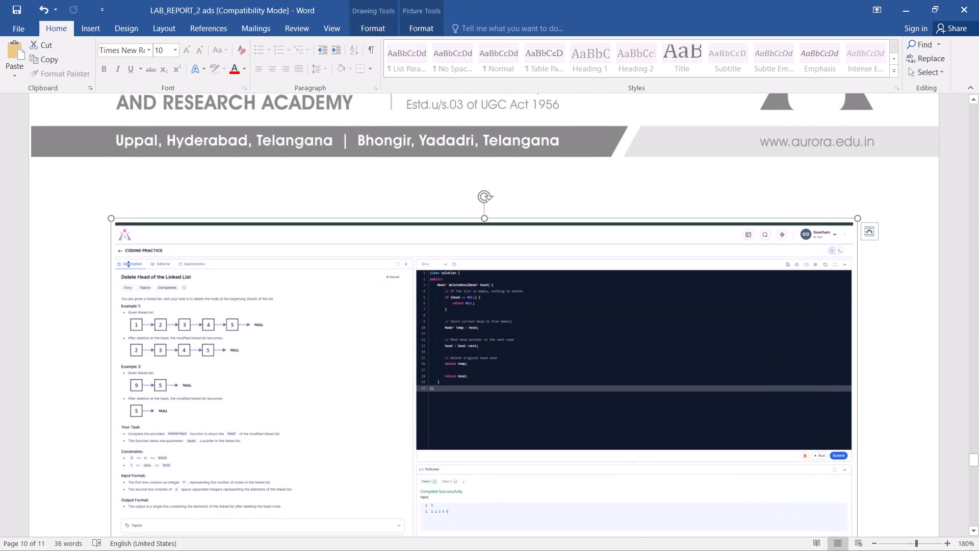
left_click(808, 233)
left_click(804, 233)
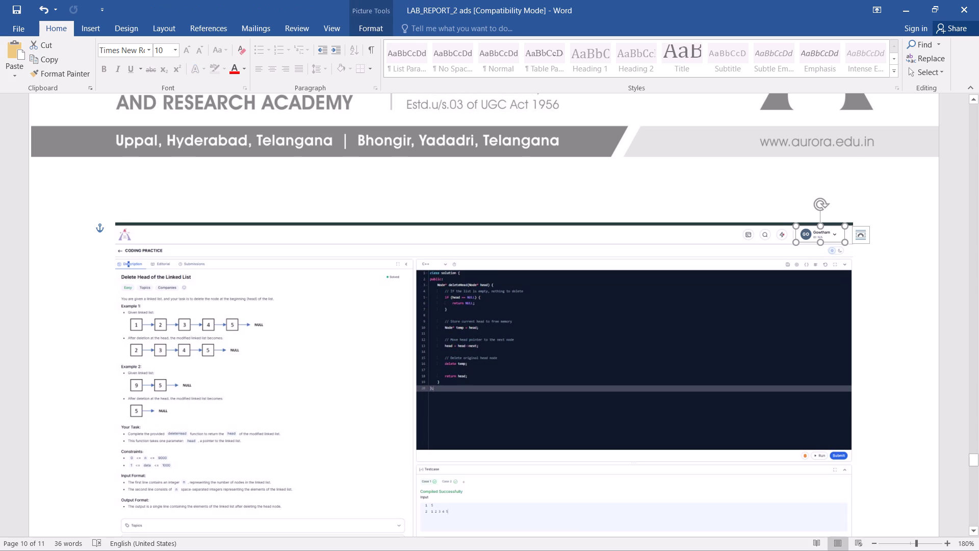
left_click(918, 296)
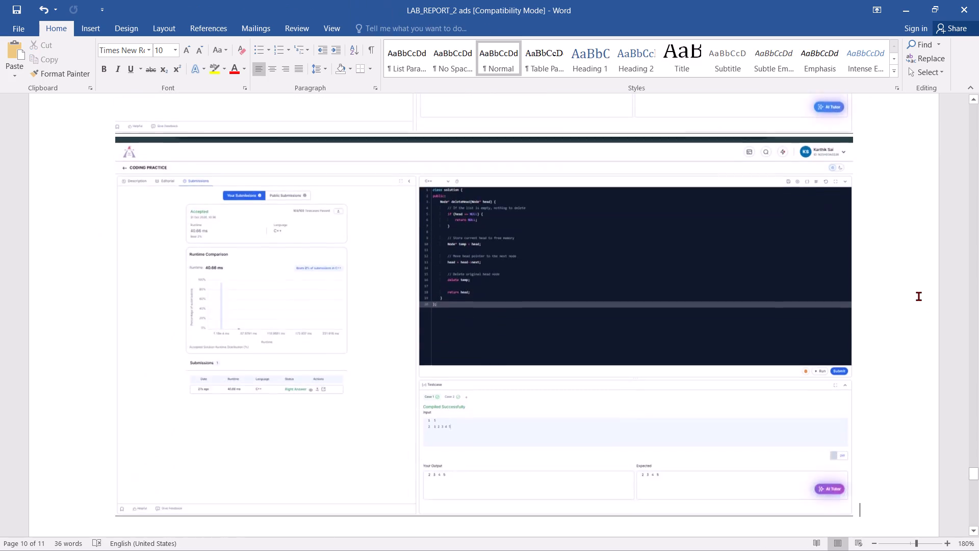
scroll(918, 296, "up", 2)
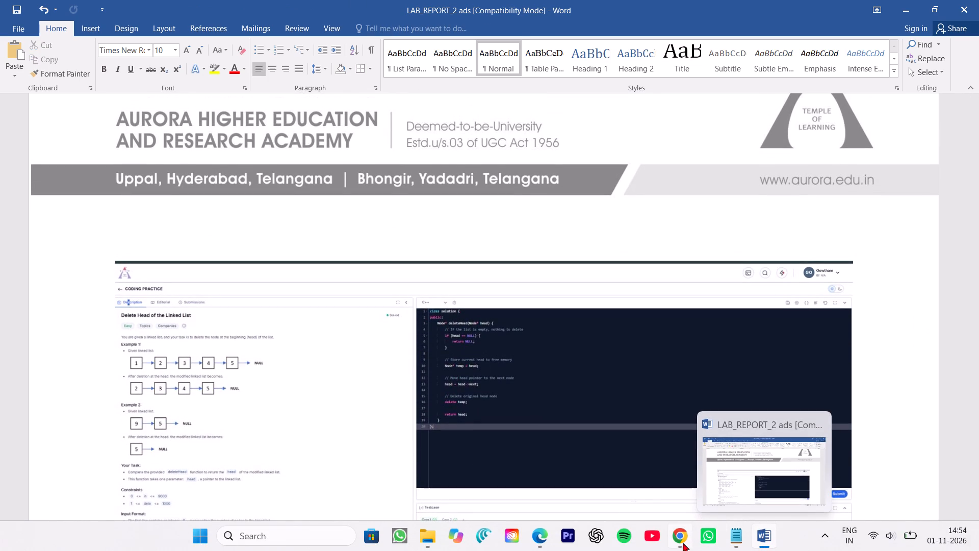
Switch to Chrome, open the Aurora University attendance page and examine the session records for Backend Development Fundamentals.
left_click(681, 539)
left_click(246, 3)
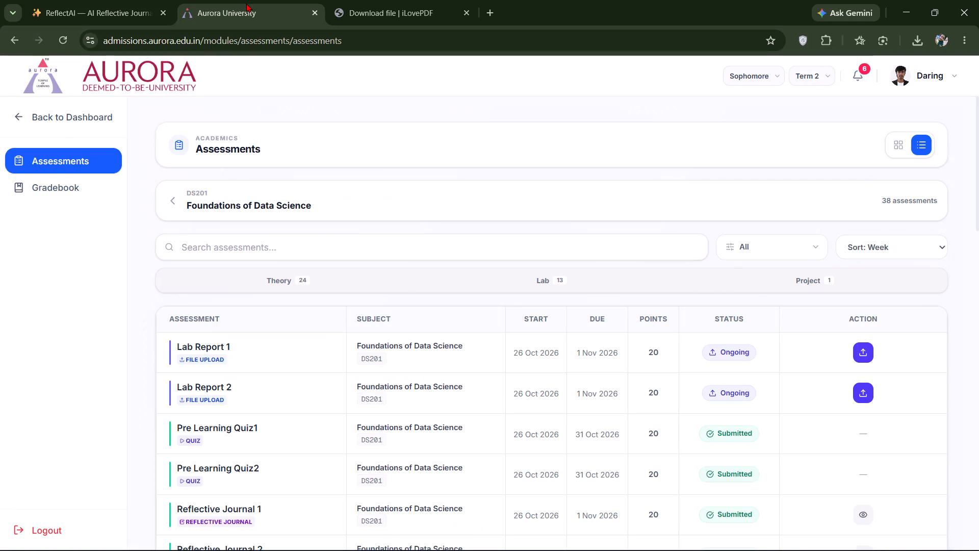
left_click(57, 103)
right_click(57, 103)
left_click(49, 115)
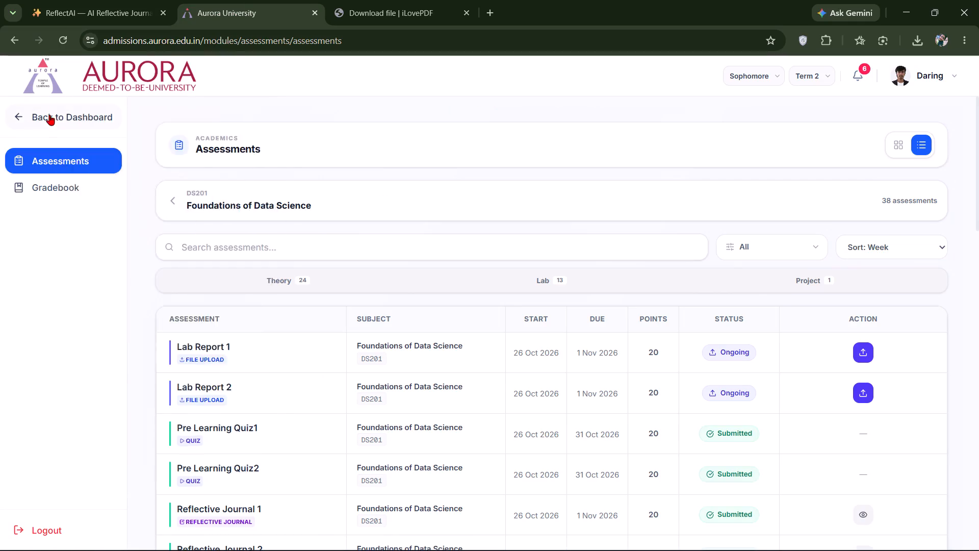
left_click(707, 227)
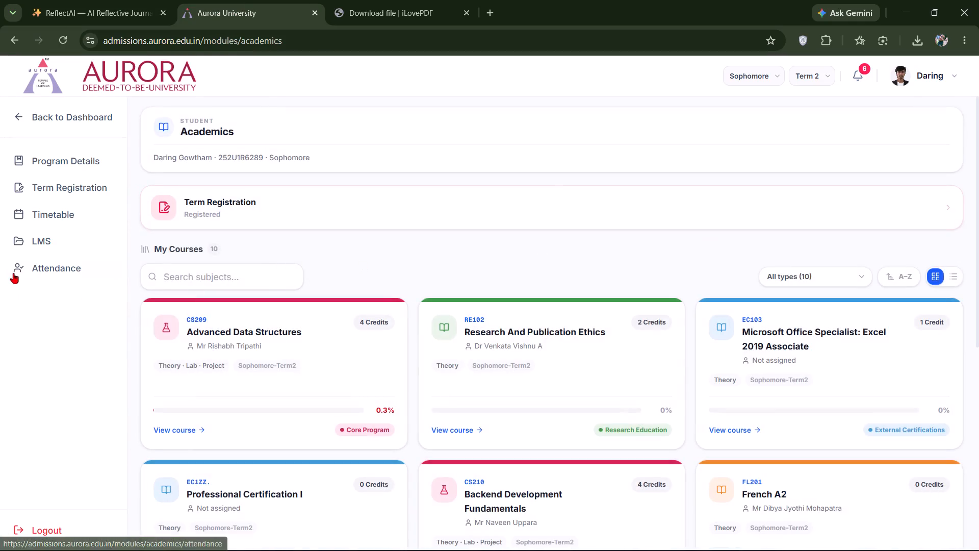
left_click(22, 269)
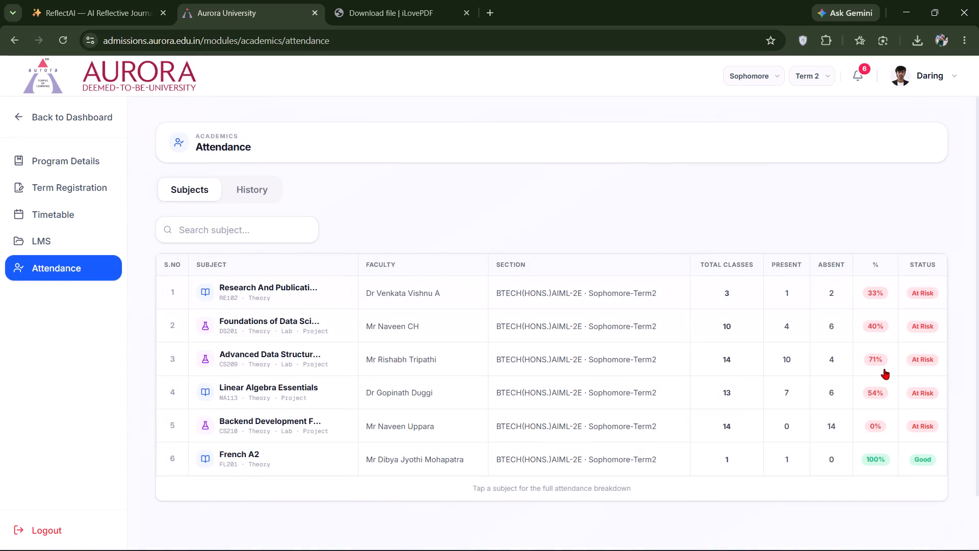
left_click(829, 429)
scroll(674, 424, "down", 1)
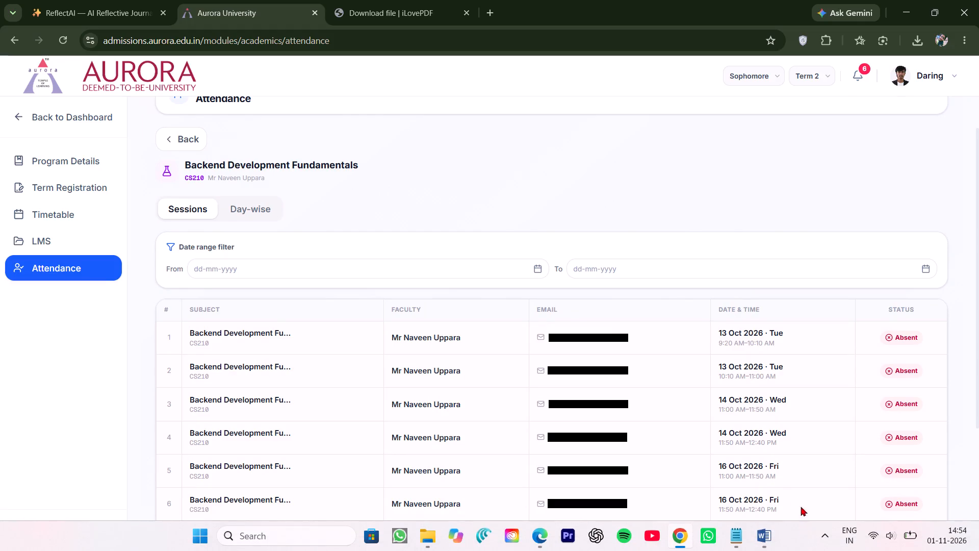
scroll(766, 402, "down", 1)
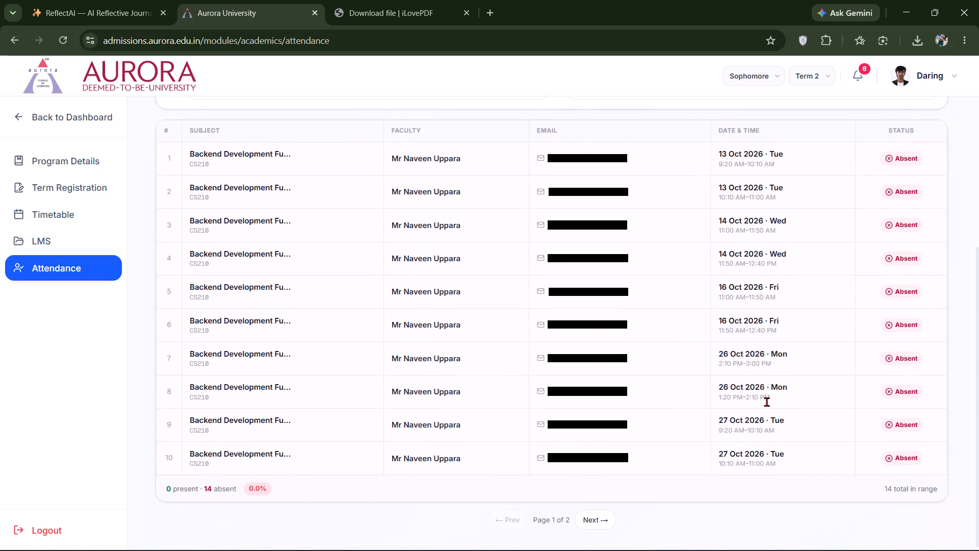
scroll(766, 402, "down", 1)
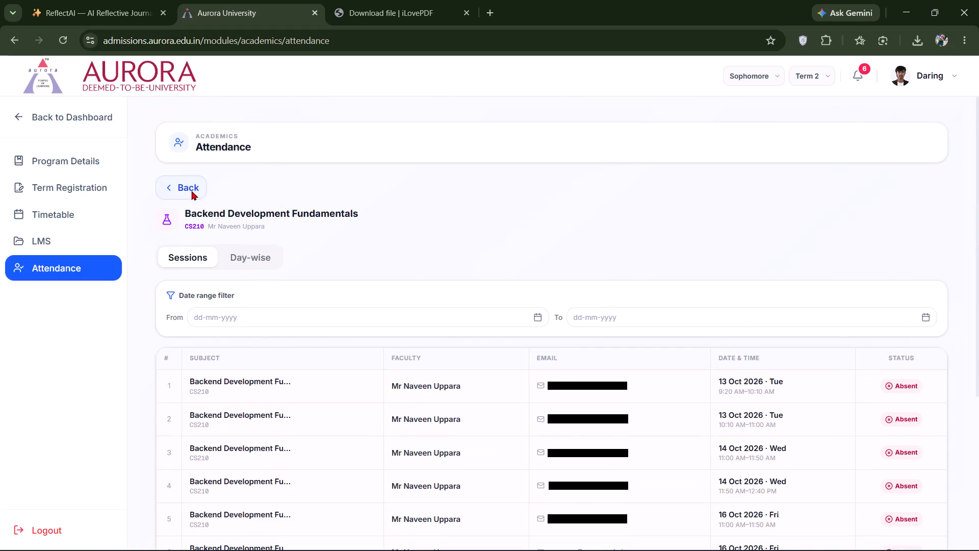
left_click(191, 191)
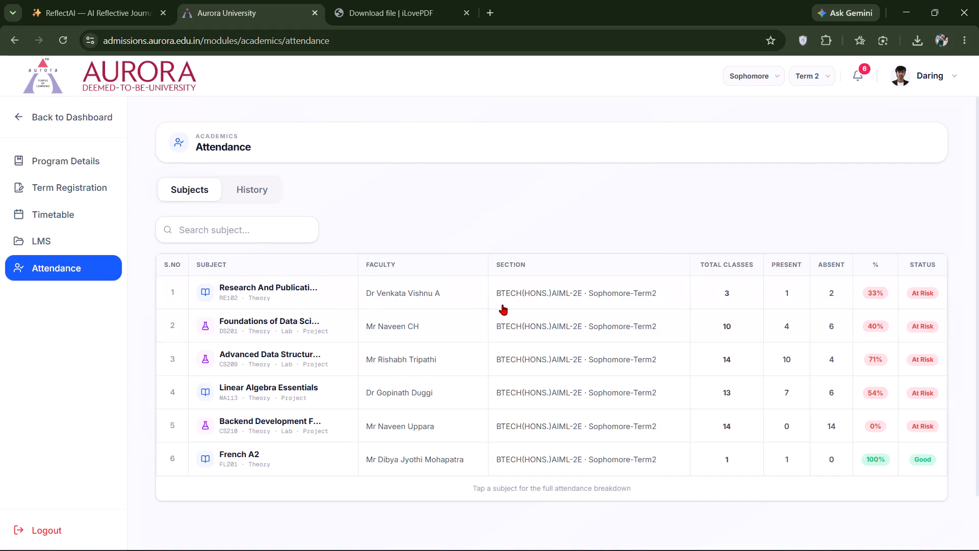
Examine the attendance session records for Research And Publication Ethics and again for Backend Development Fundamentals.
left_click(504, 304)
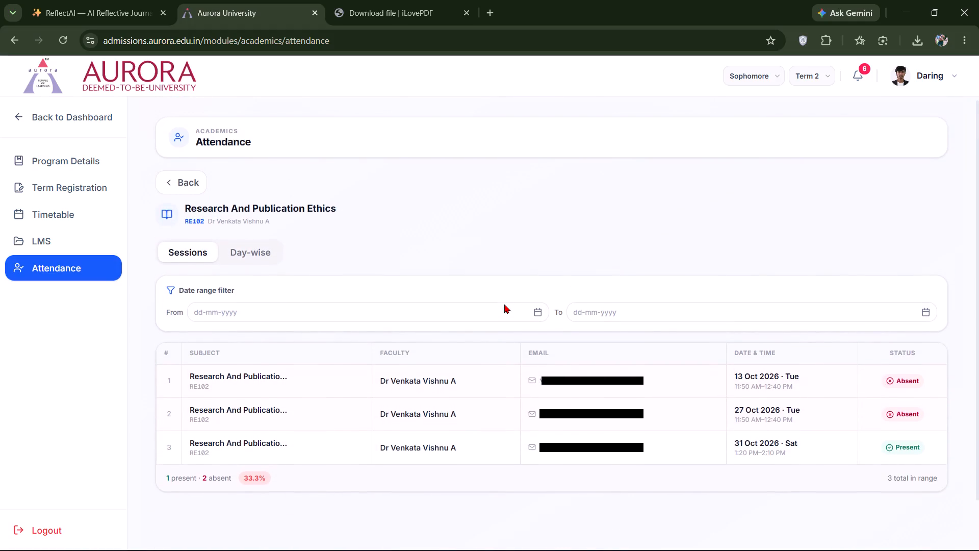
left_click(201, 192)
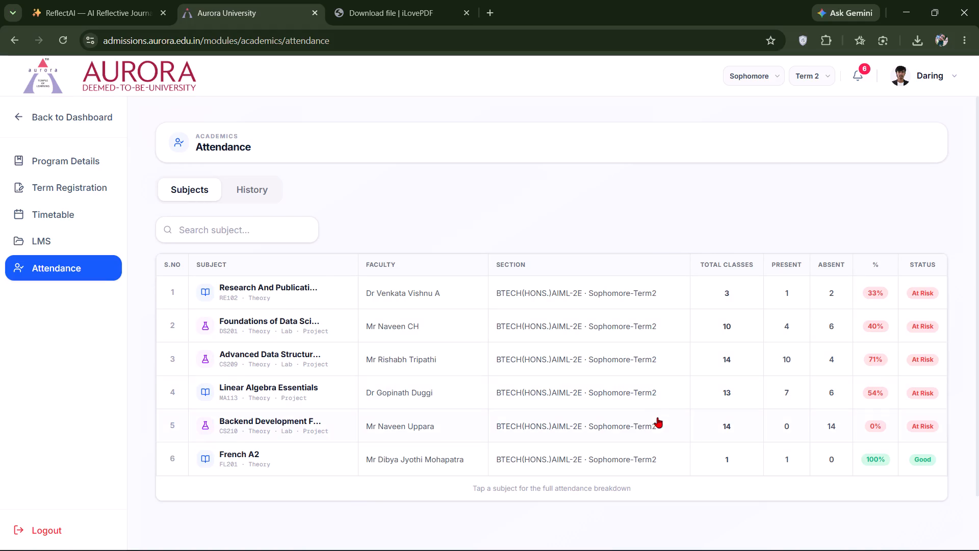
left_click(547, 416)
scroll(547, 416, "down", 1)
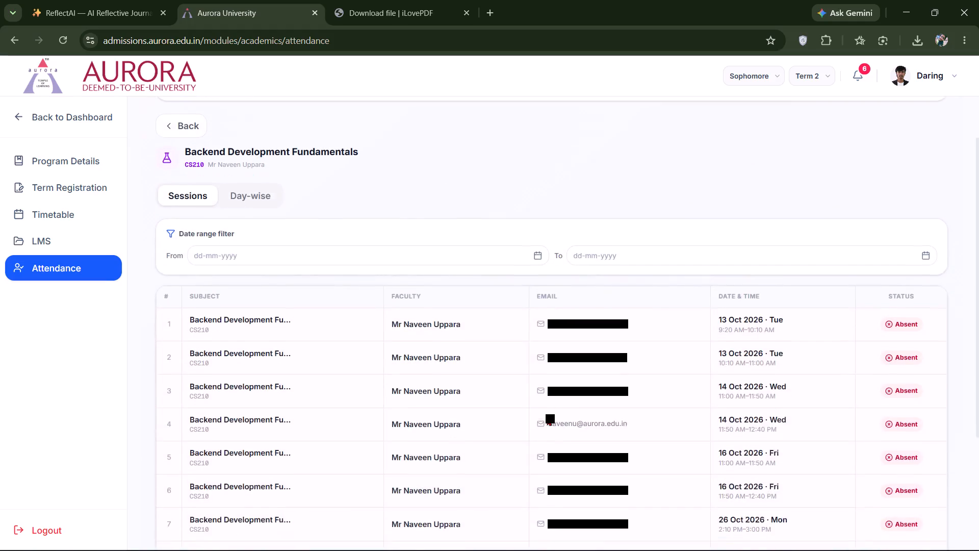
scroll(547, 416, "down", 3)
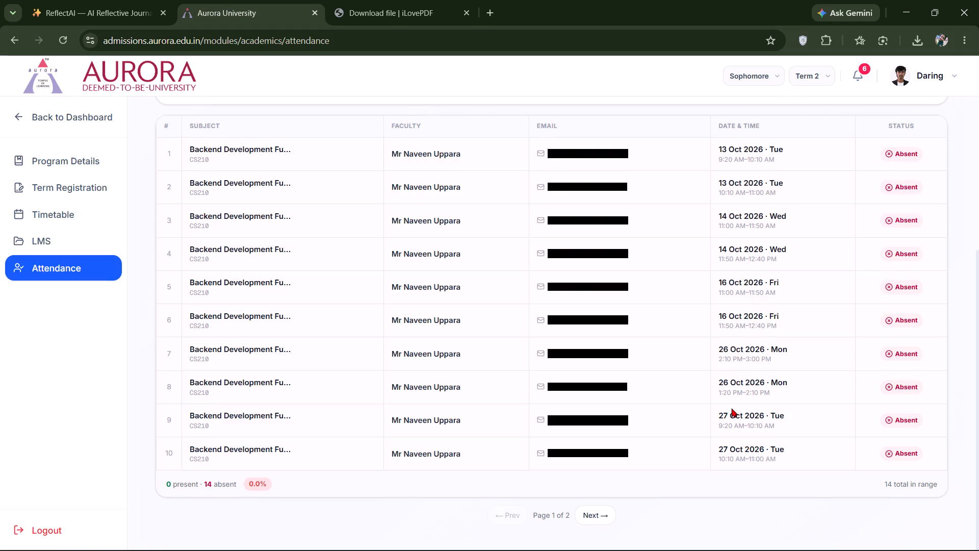
scroll(358, 154, "up", 3)
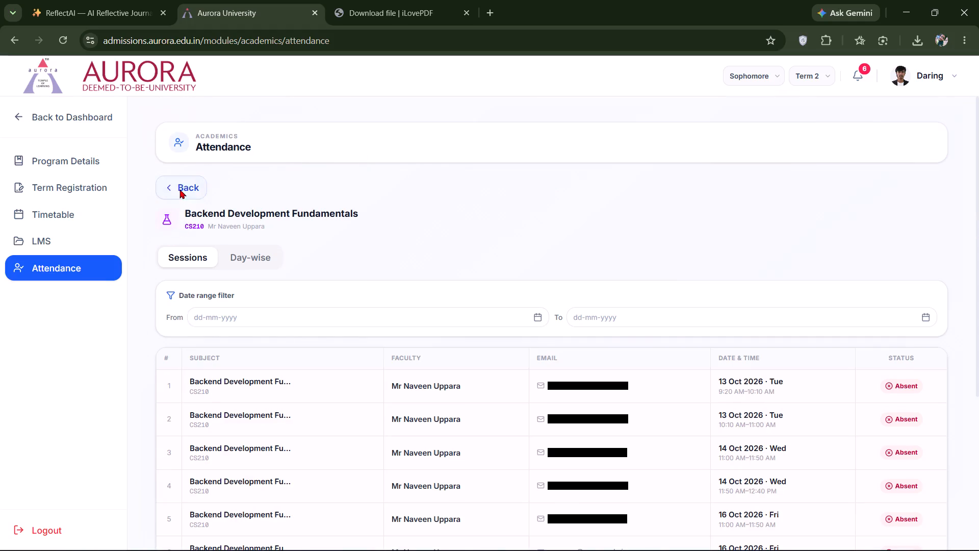
left_click(179, 189)
Examine the attendance session records for Advanced Data Structures and Linear Algebra Essentials.
scroll(410, 266, "down", 1)
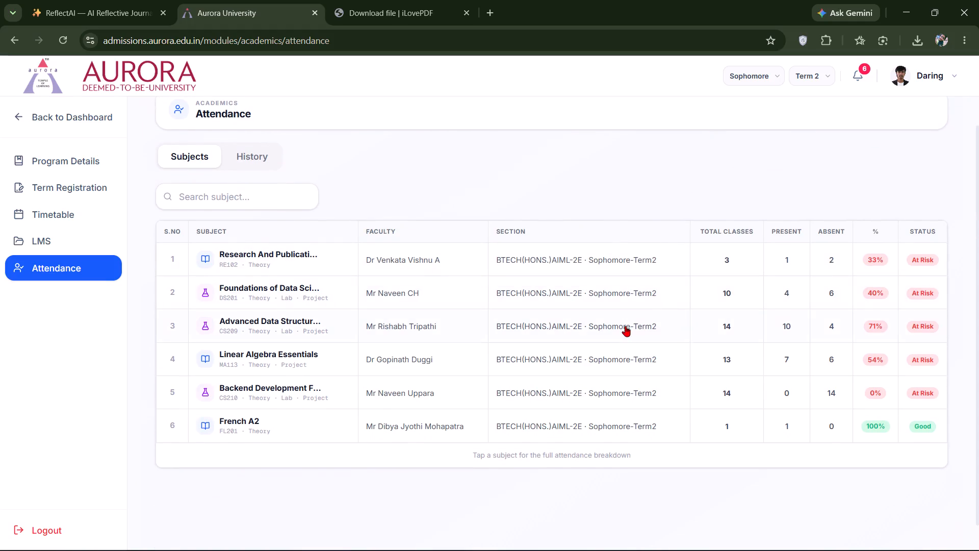
left_click(625, 326)
scroll(625, 326, "down", 1)
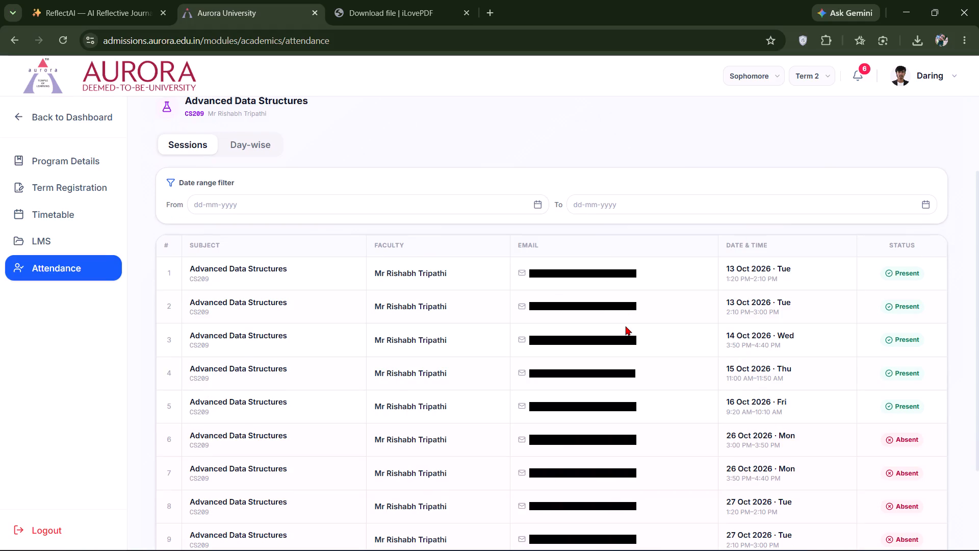
scroll(187, 123, "up", 1)
left_click(185, 133)
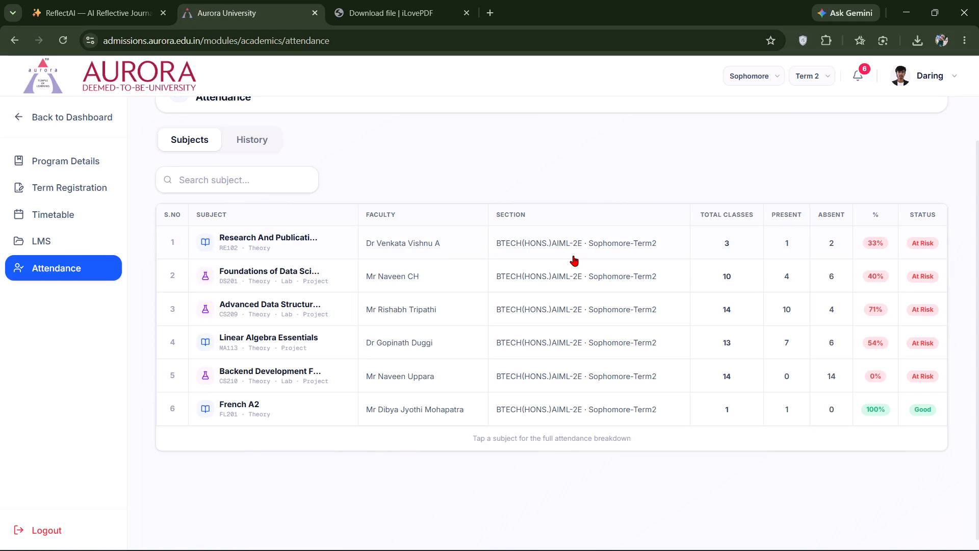
left_click(557, 348)
scroll(751, 403, "down", 6)
scroll(751, 403, "up", 3)
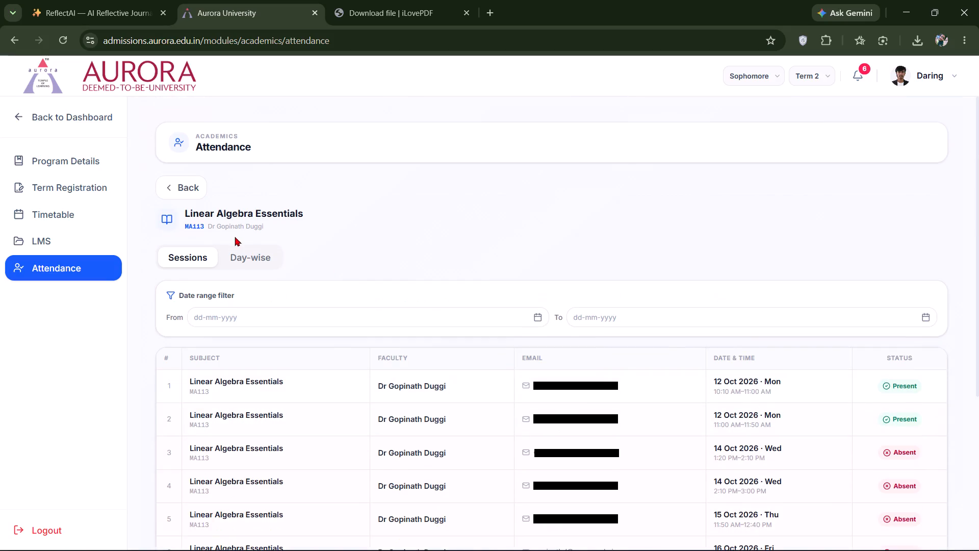
left_click(187, 193)
Recheck the Backend Development Fundamentals attendance sessions and go back to the attendance overview of all subjects.
scroll(397, 366, "down", 1)
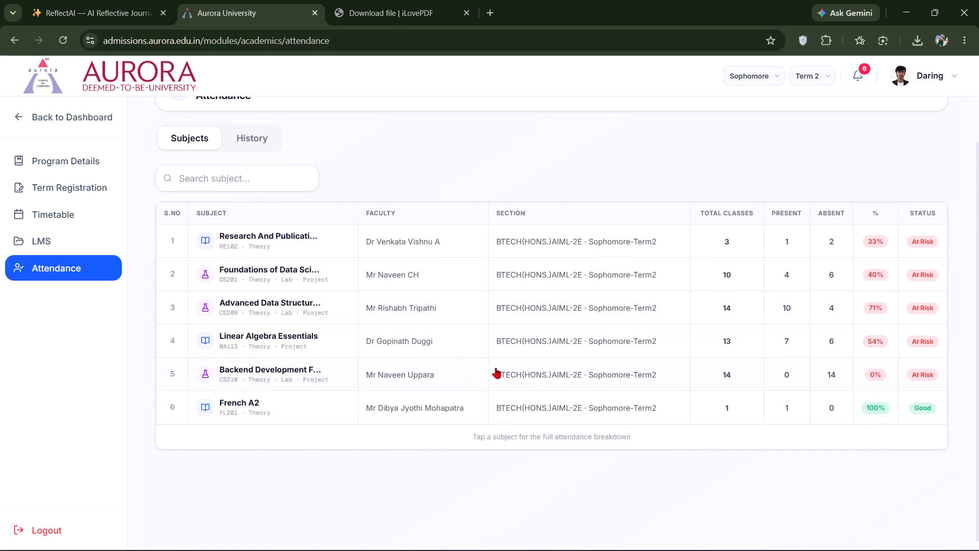
left_click(599, 375)
scroll(599, 375, "down", 4)
scroll(230, 195, "up", 4)
left_click(175, 197)
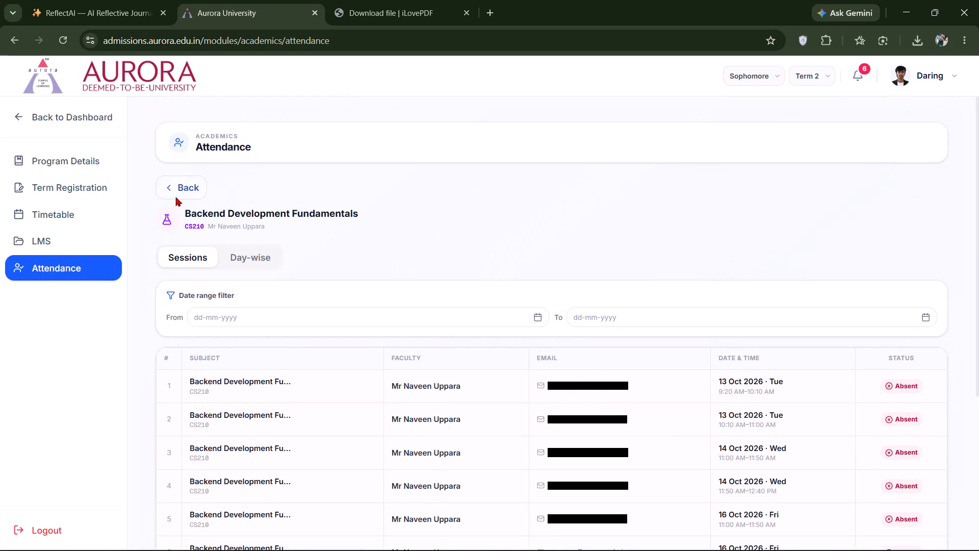
scroll(679, 312, "down", 2)
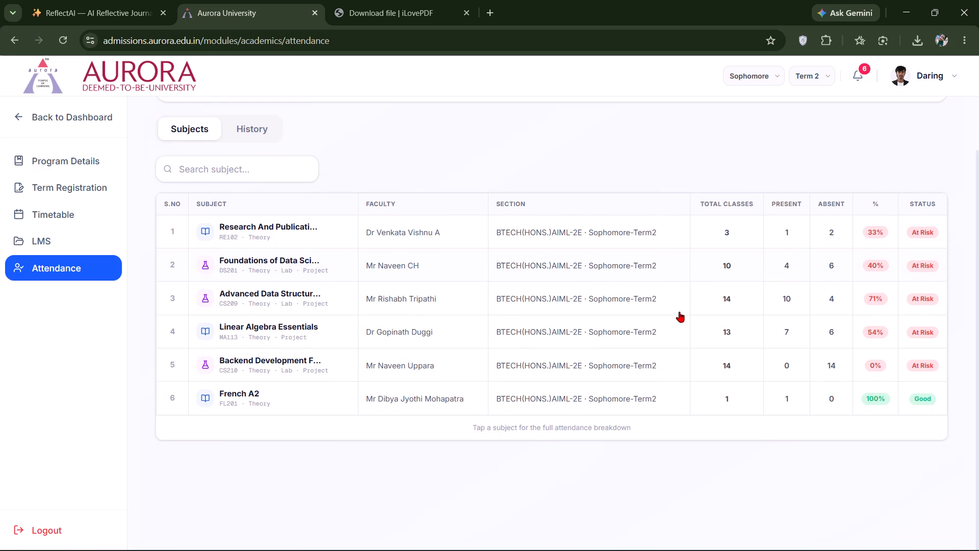
scroll(679, 312, "down", 1)
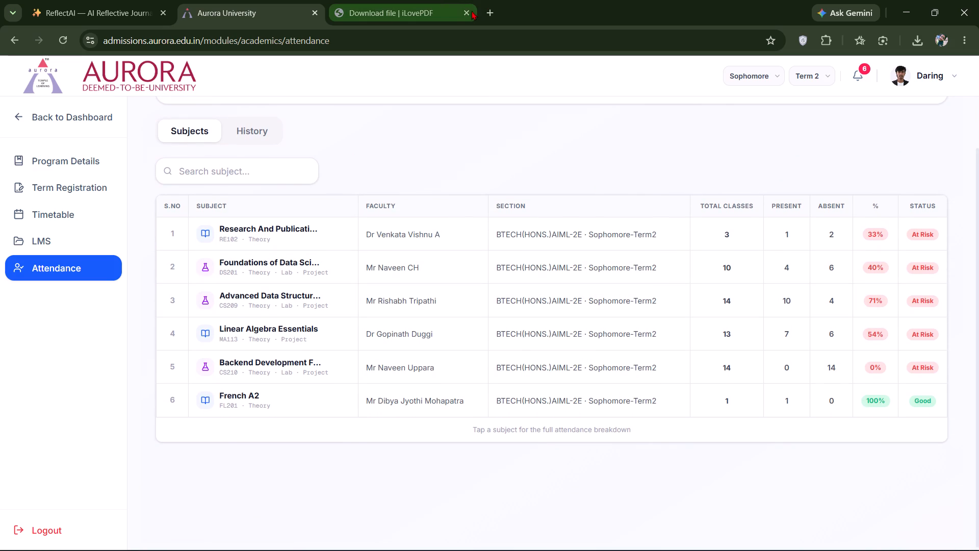
Close the iLovePDF download page in Chrome and switch back to the Word report.
left_click(470, 13)
left_click(765, 542)
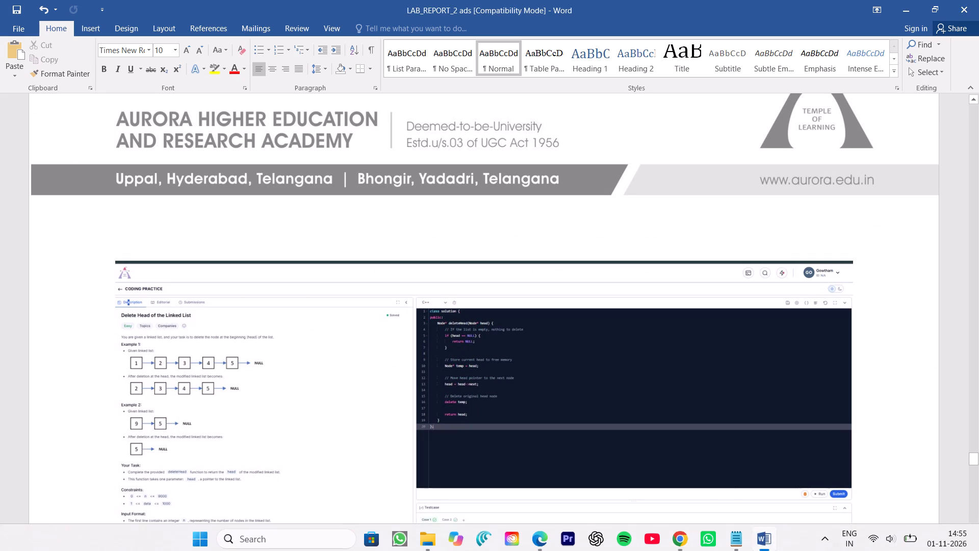
Paste another copy of the profile badge onto page 10 with the Delete Head of the Linked List screenshots.
left_click(823, 270)
scroll(754, 357, "down", 1)
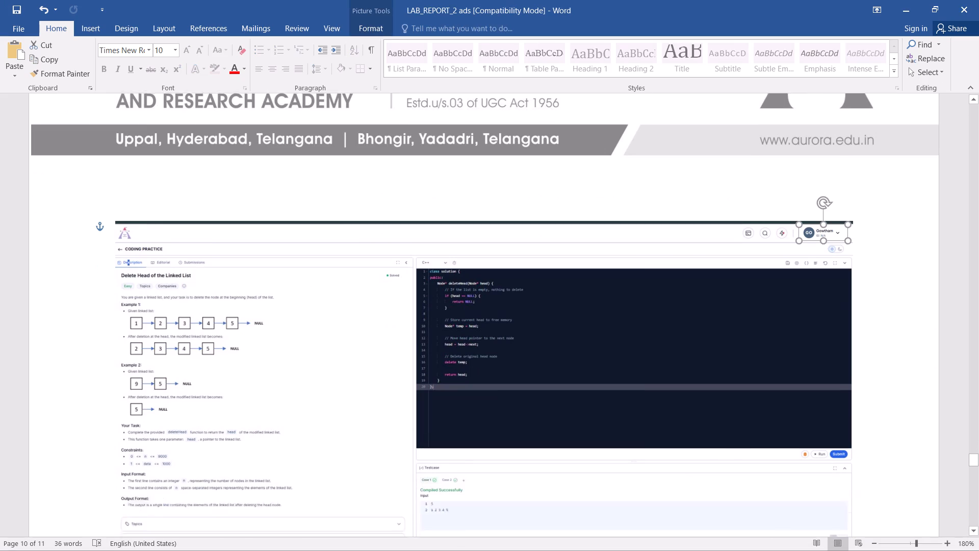
scroll(754, 357, "down", 6)
scroll(690, 379, "up", 1)
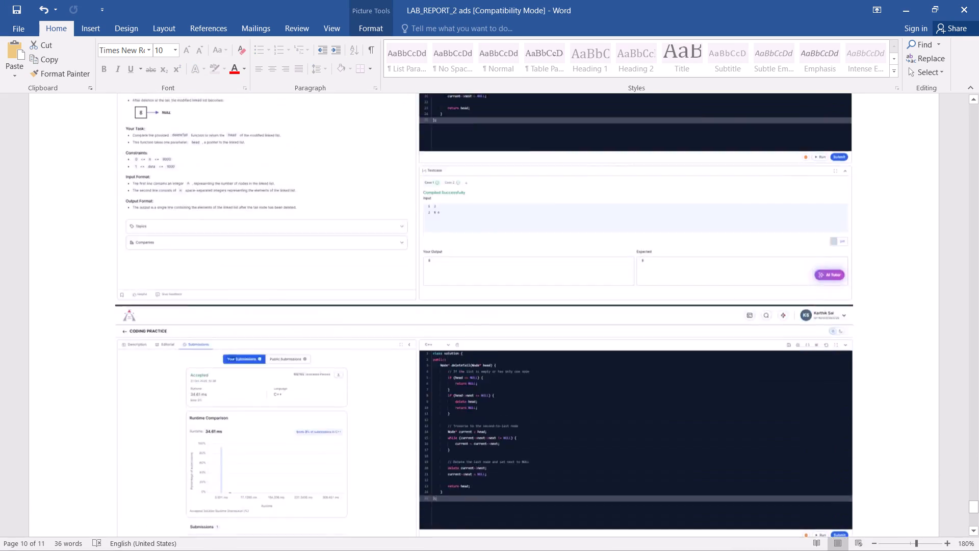
scroll(690, 379, "up", 5)
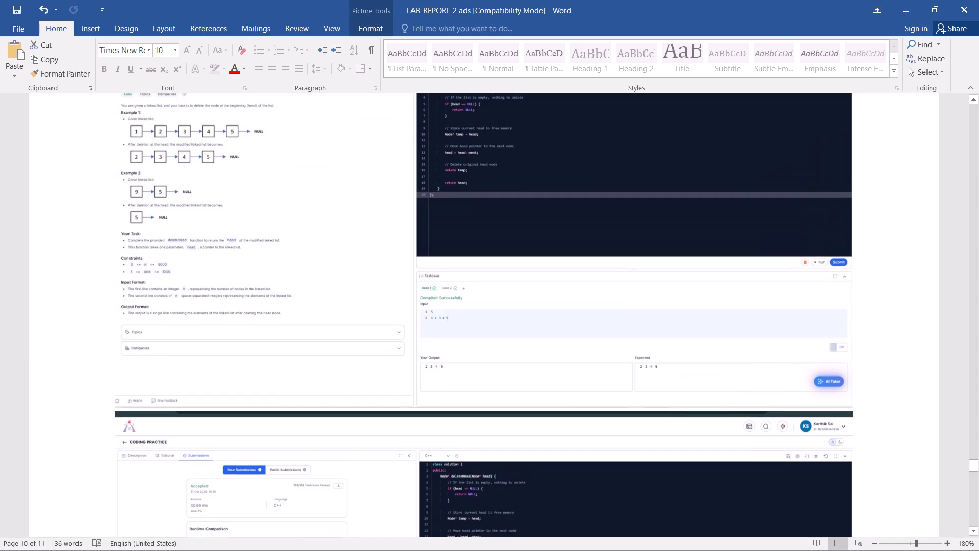
scroll(690, 379, "up", 3)
left_click(547, 349)
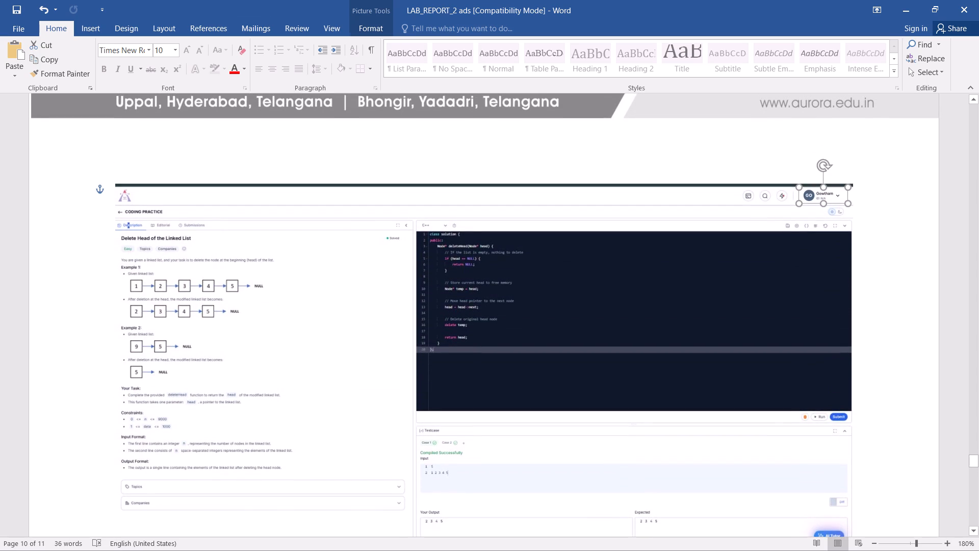
key("ctrl+v")
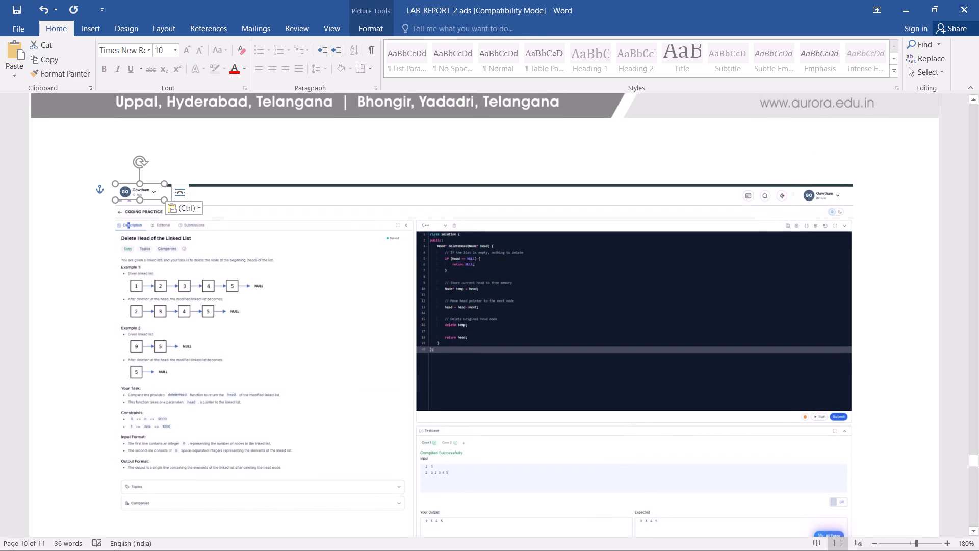
Move the pasted badge over the account badge in page 10's lower screenshot, the Delete Head submissions view, and deselect it.
left_click_drag(122, 190, 212, 236)
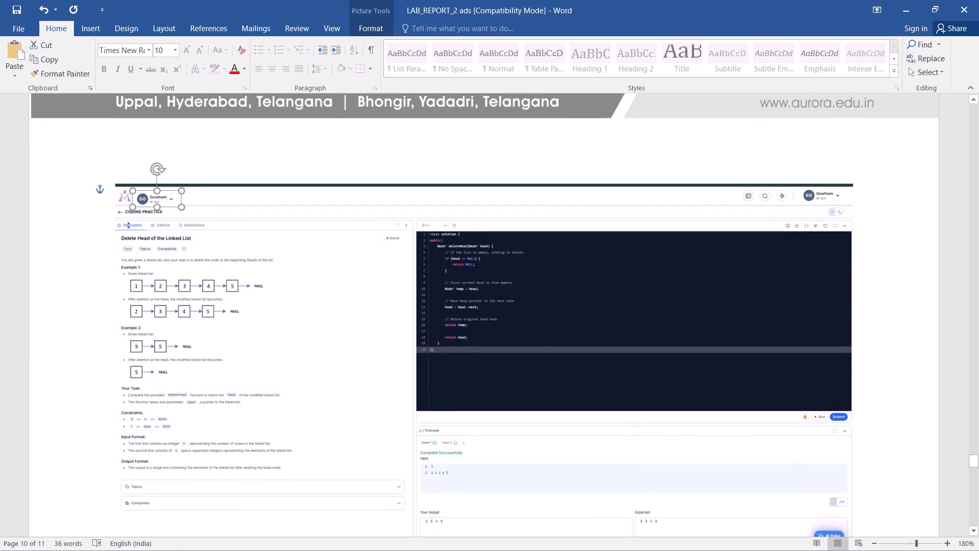
left_click_drag(212, 236, 583, 550)
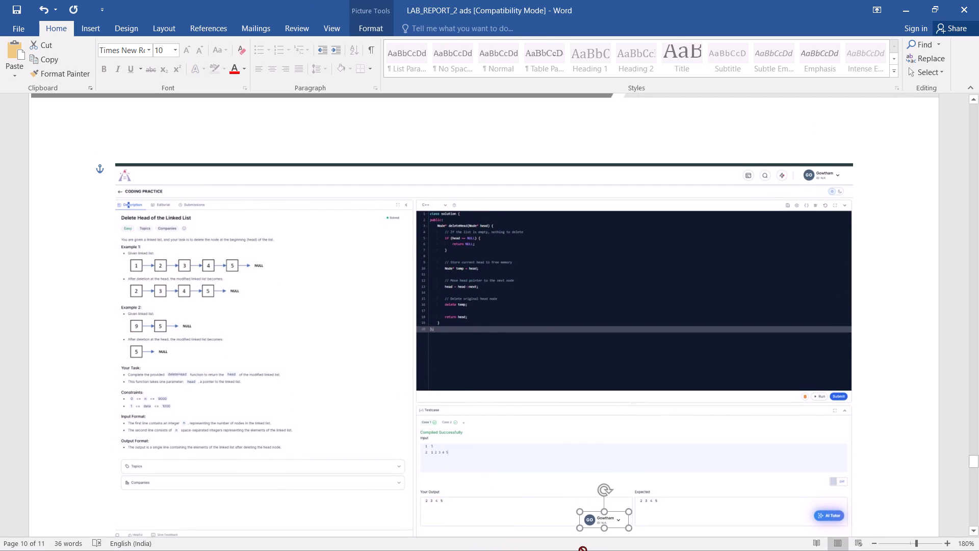
left_click_drag(583, 550, 661, 521)
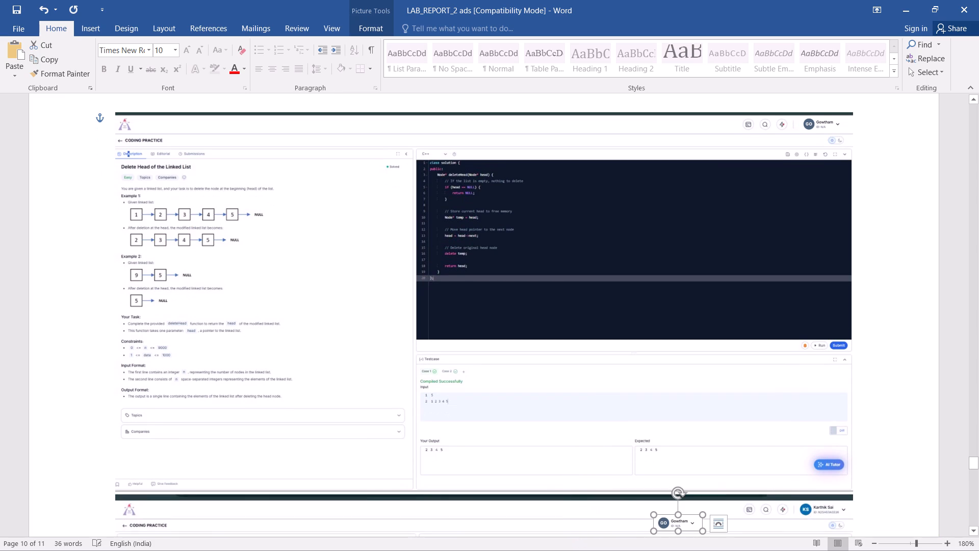
left_click_drag(661, 521, 749, 512)
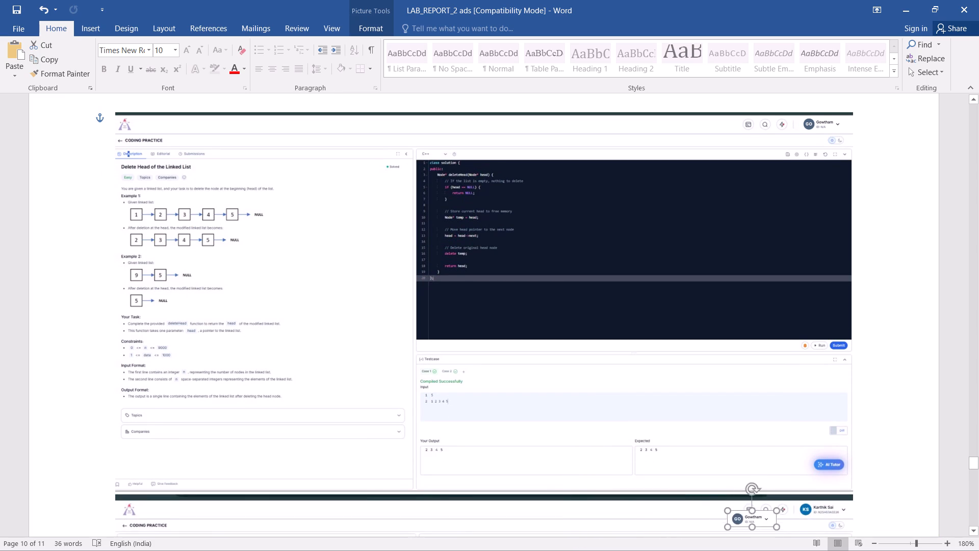
left_click_drag(749, 512, 881, 507)
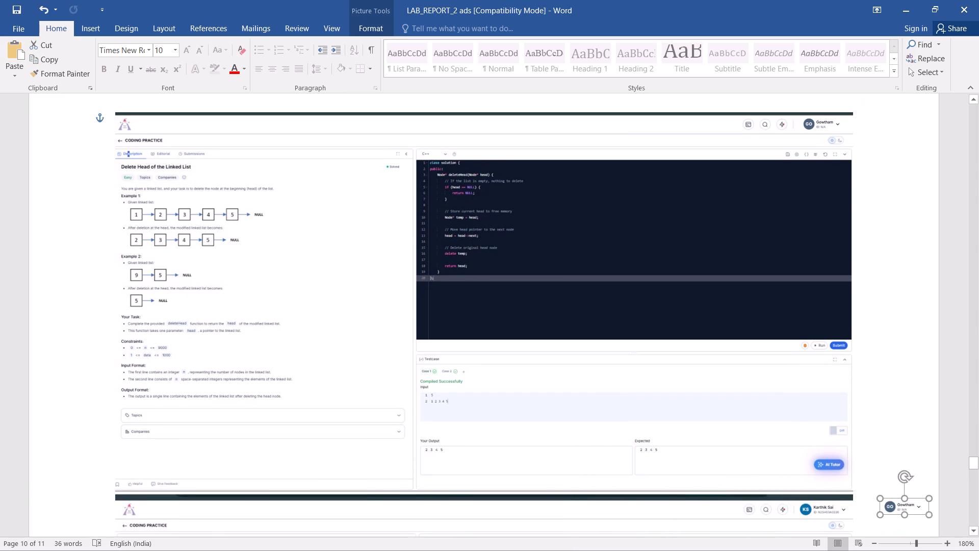
left_click_drag(881, 507, 800, 508)
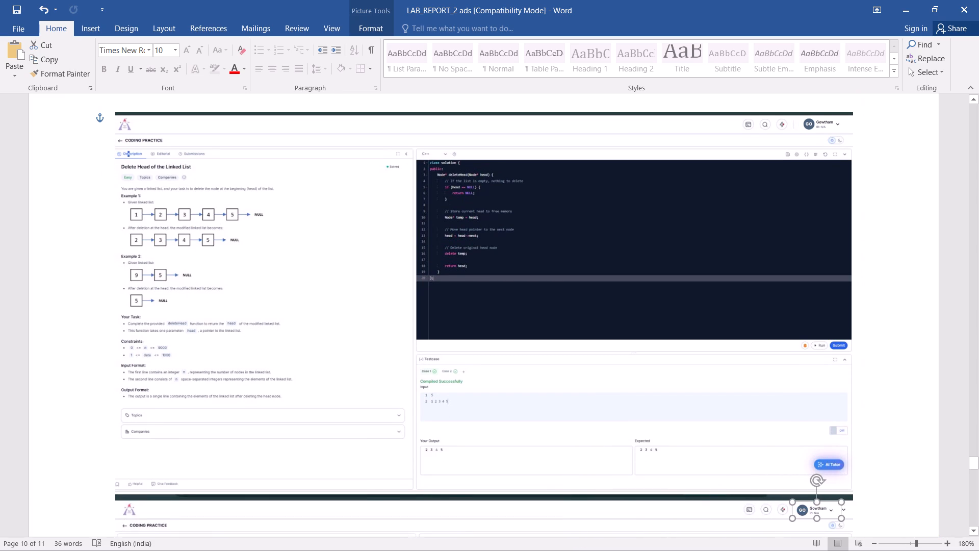
left_click_drag(800, 508, 806, 509)
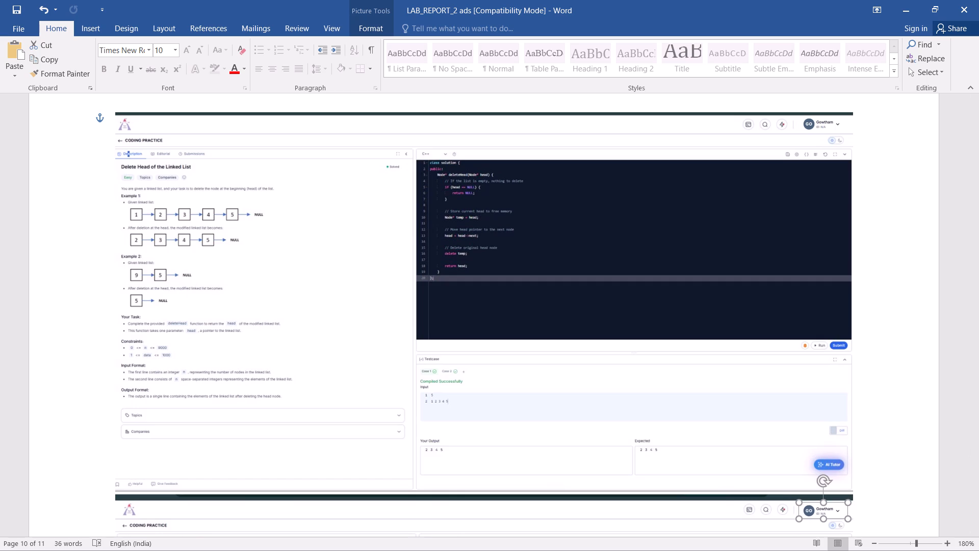
left_click_drag(806, 509, 806, 508)
left_click(907, 489)
Paste a copy of the profile badge onto page 11 at the Delete Tail of the Linked List screenshot.
scroll(907, 489, "down", 1)
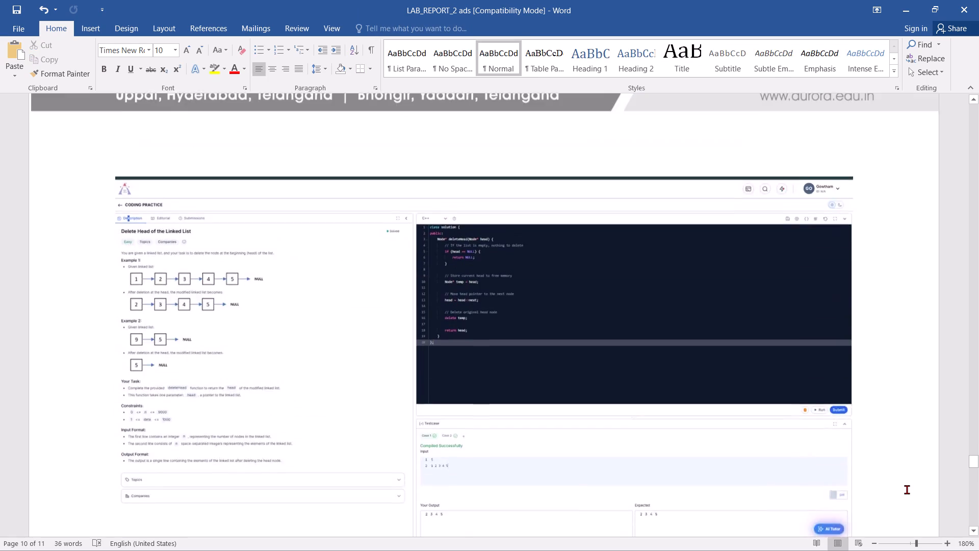
scroll(907, 489, "down", 2)
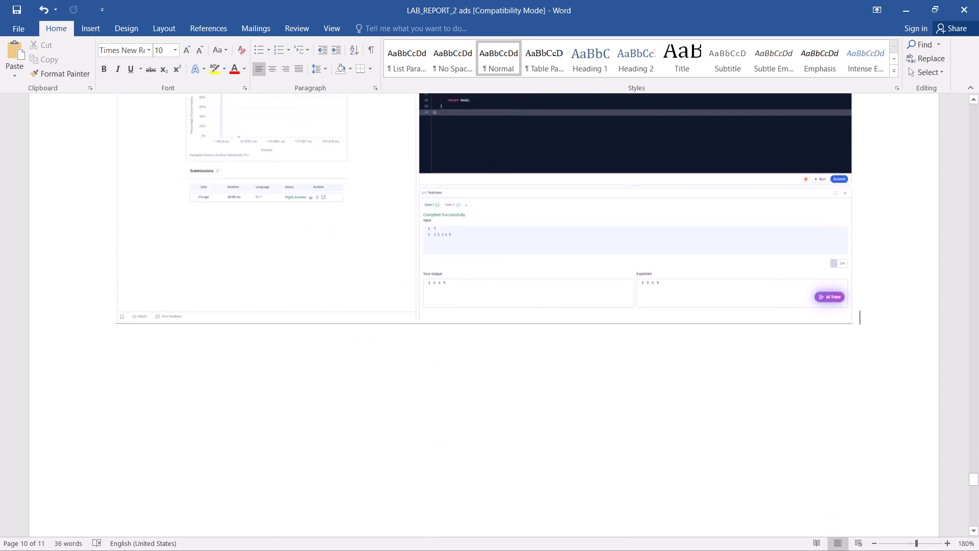
scroll(907, 489, "down", 3)
left_click(658, 437)
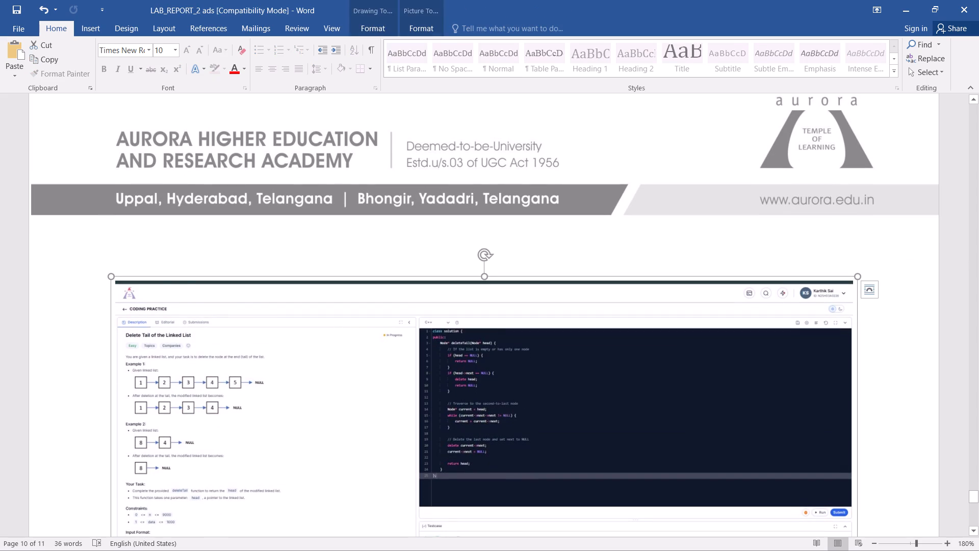
key("ctrl+v")
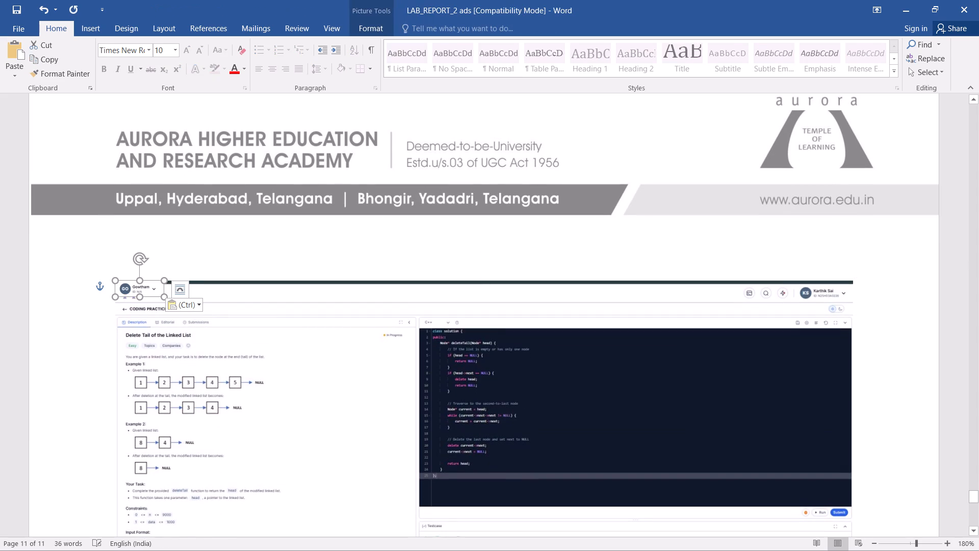
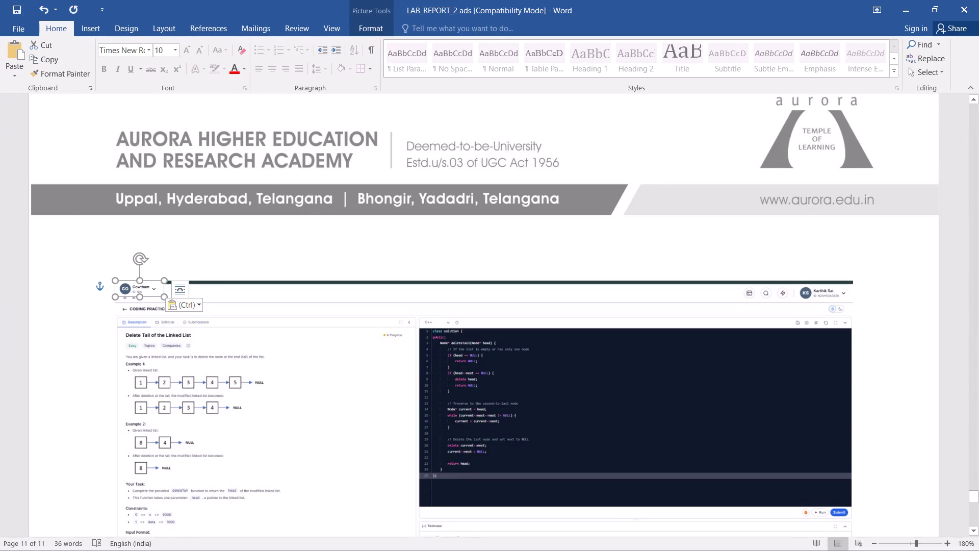
Move the pasted profile badge over the account badge in page 11's upper Delete Tail of the Linked List screenshot and deselect it.
left_click_drag(123, 288, 744, 300)
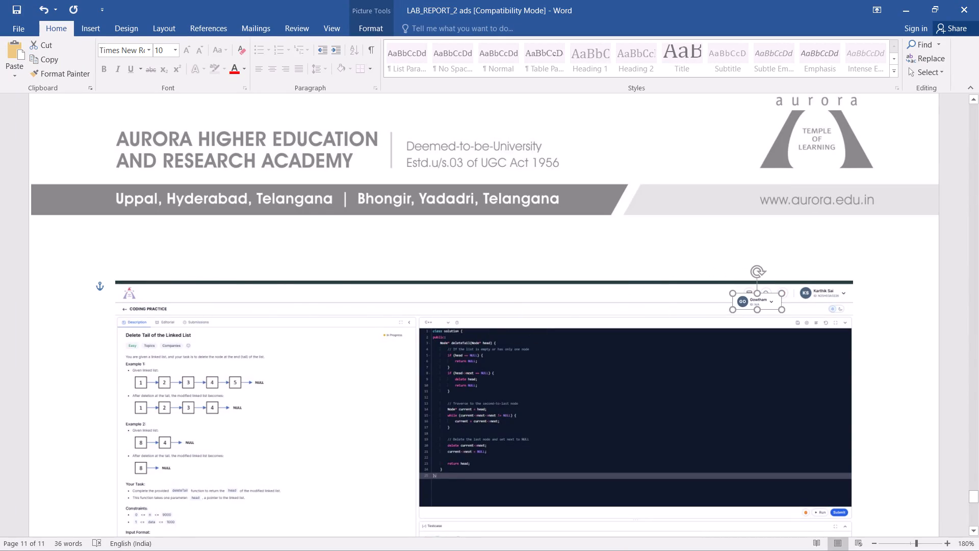
left_click_drag(744, 300, 793, 301)
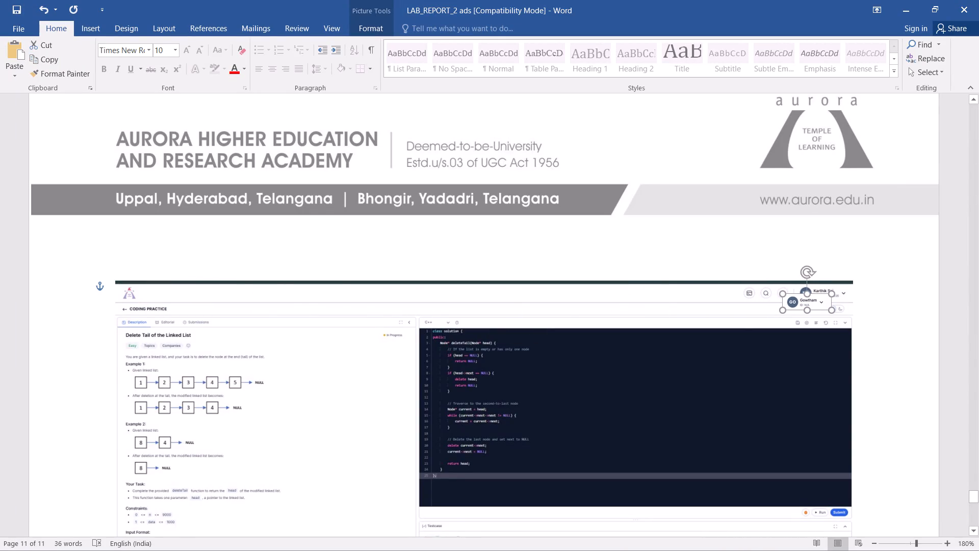
left_click_drag(793, 301, 802, 295)
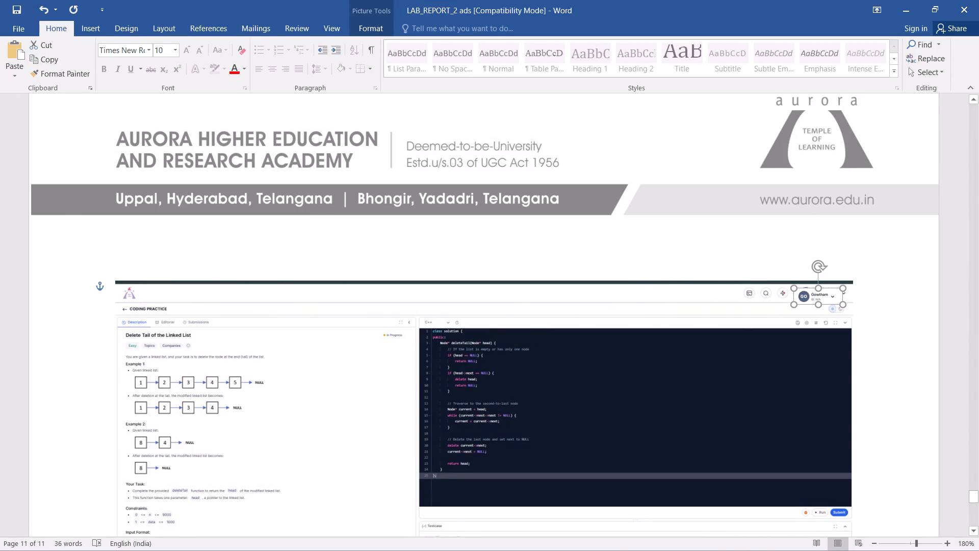
left_click_drag(802, 295, 804, 294)
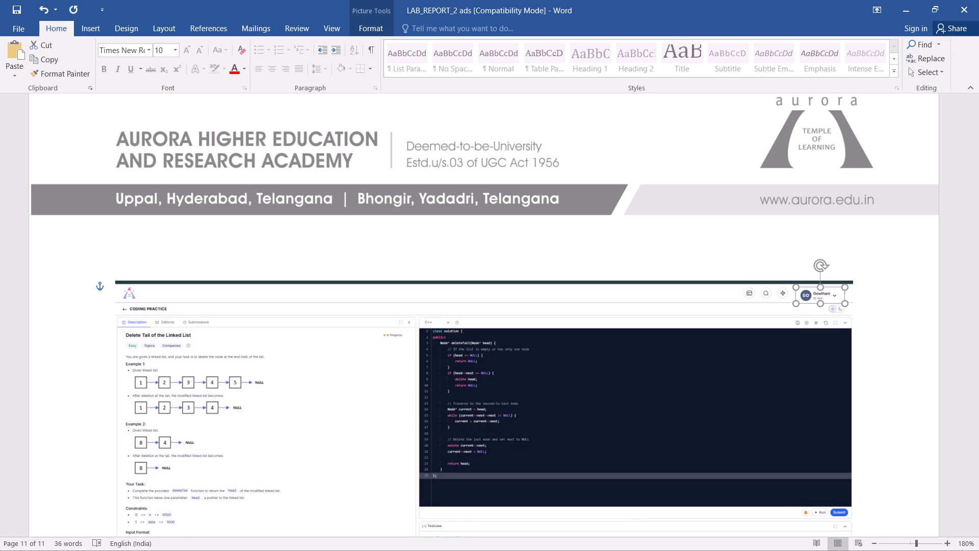
left_click_drag(804, 294, 805, 296)
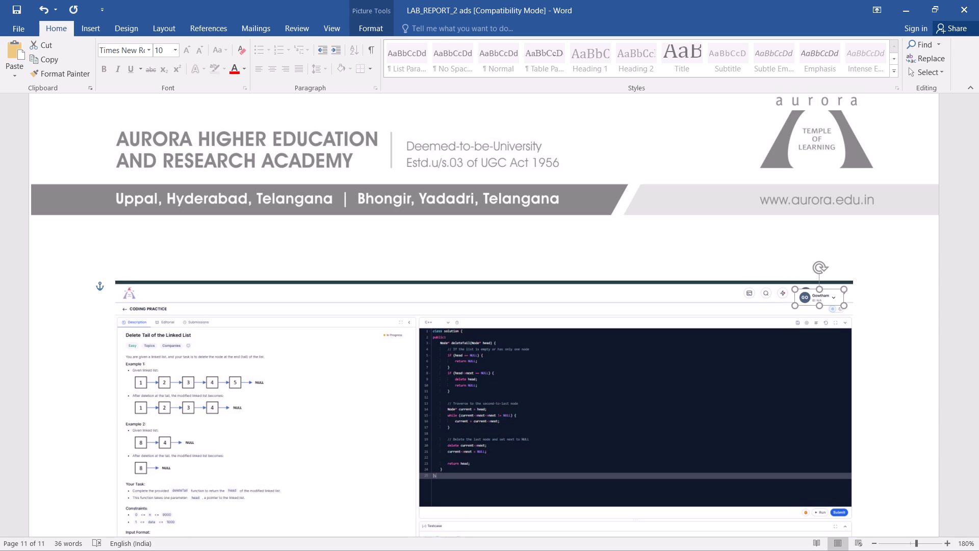
left_click_drag(805, 296, 806, 292)
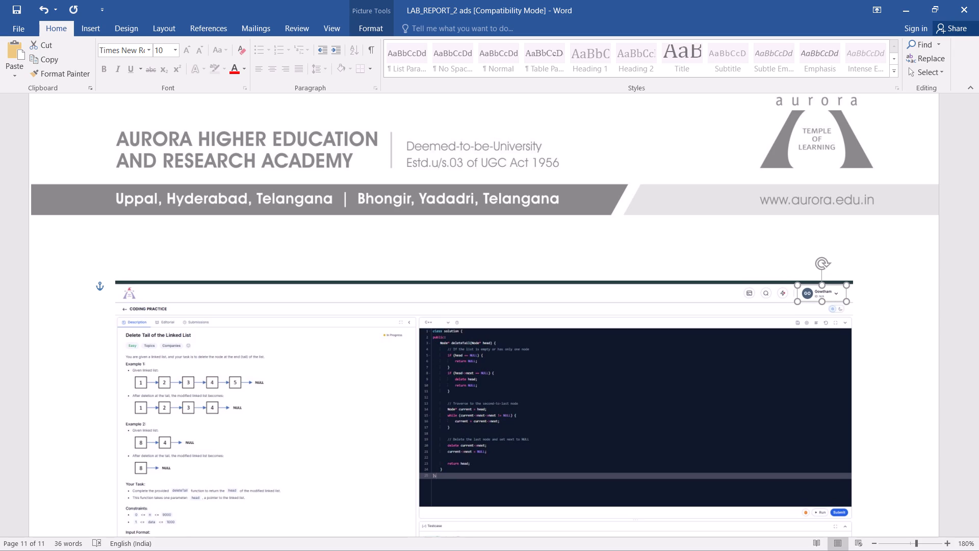
left_click_drag(806, 292, 806, 292)
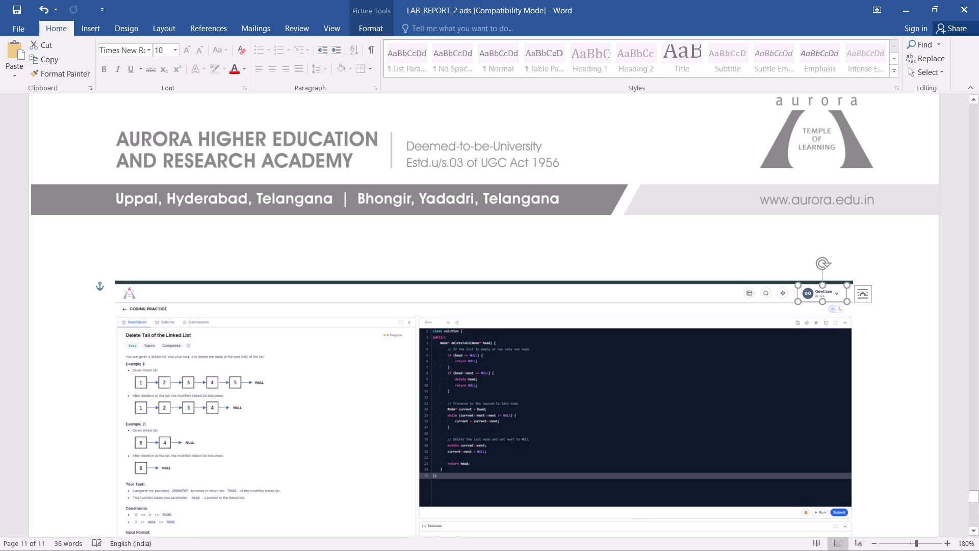
left_click(907, 254)
Paste another copy of the profile badge onto page 11 for the lower Delete Tail submissions screenshot.
scroll(907, 254, "down", 1)
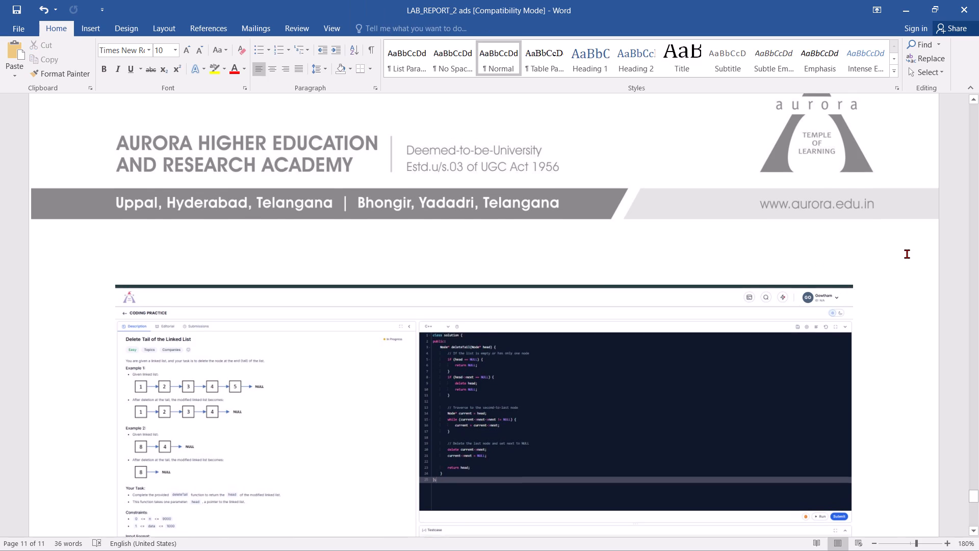
scroll(907, 254, "down", 1)
left_click(749, 291)
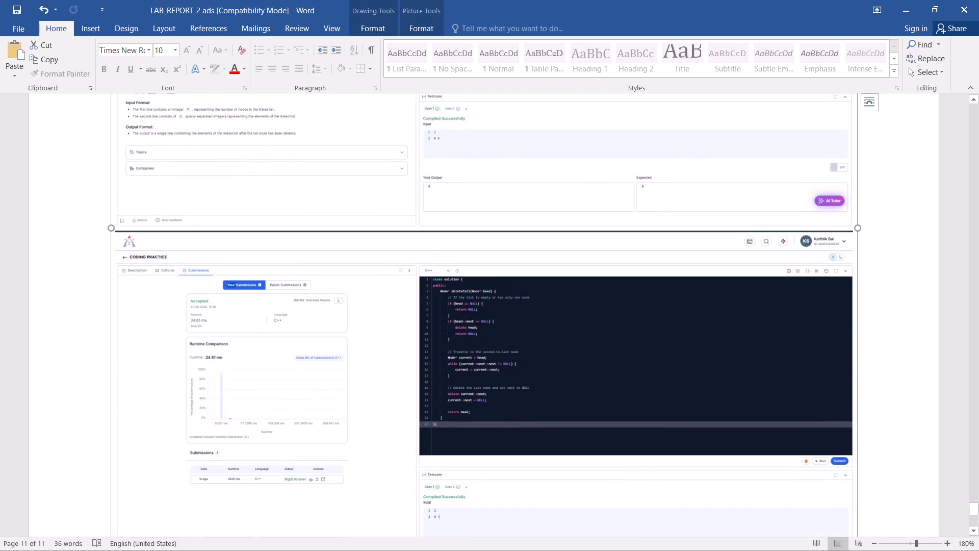
key("ctrl+v")
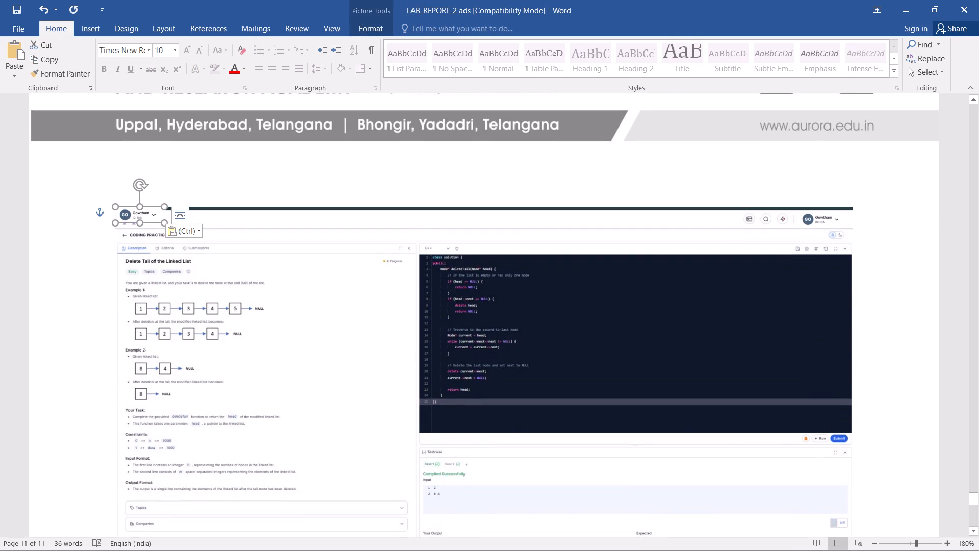
Move the pasted badge over the account badge in page 11's lower screenshot, the Delete Tail submissions view, and deselect it.
left_click_drag(126, 215, 254, 269)
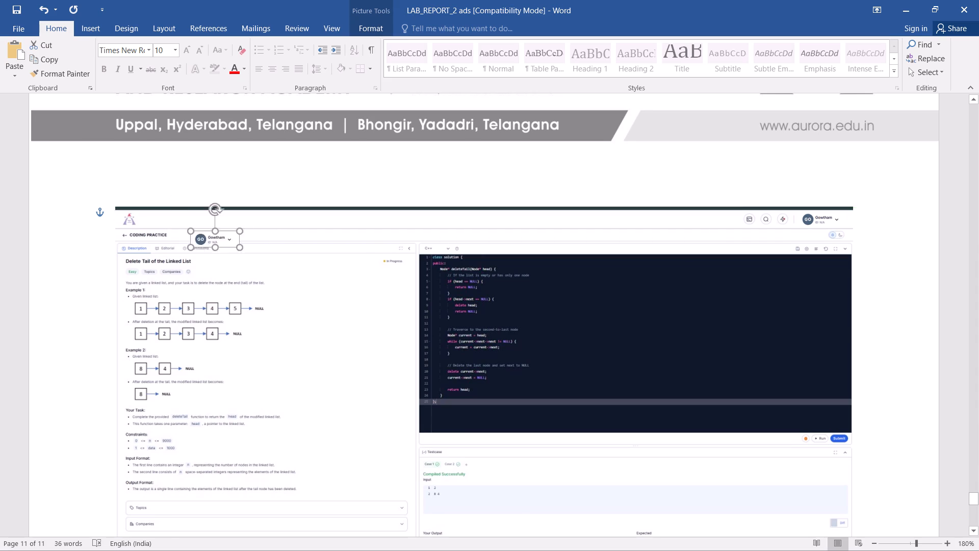
left_click_drag(254, 269, 518, 520)
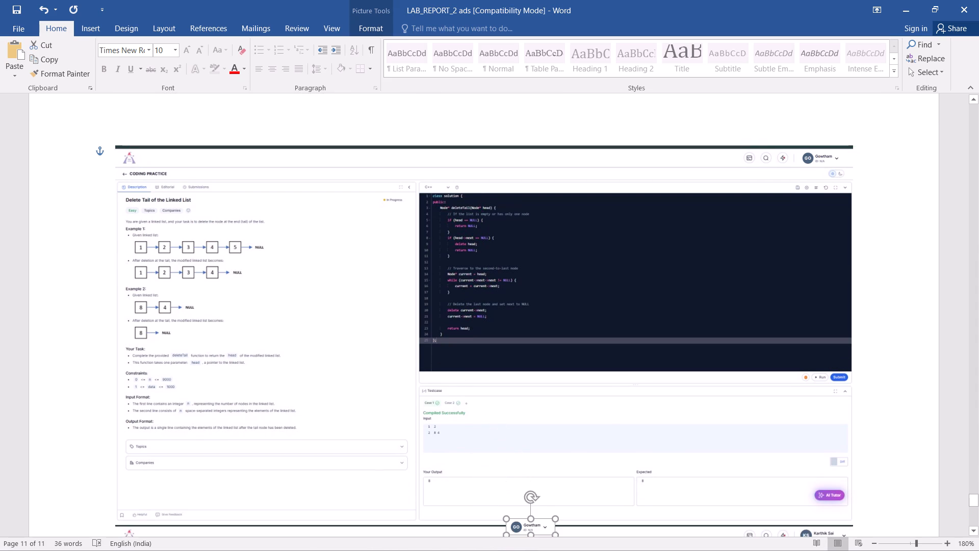
left_click_drag(518, 520, 564, 532)
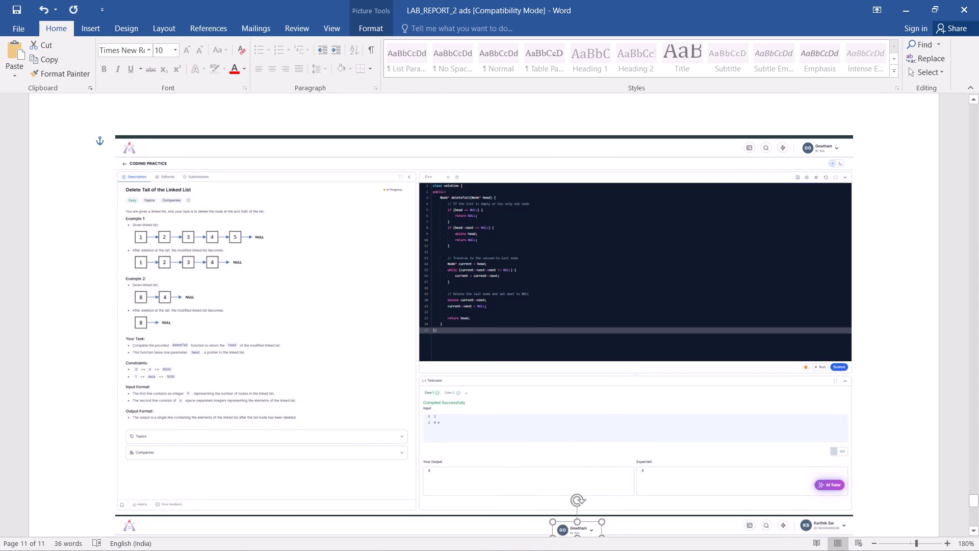
left_click_drag(564, 532, 588, 504)
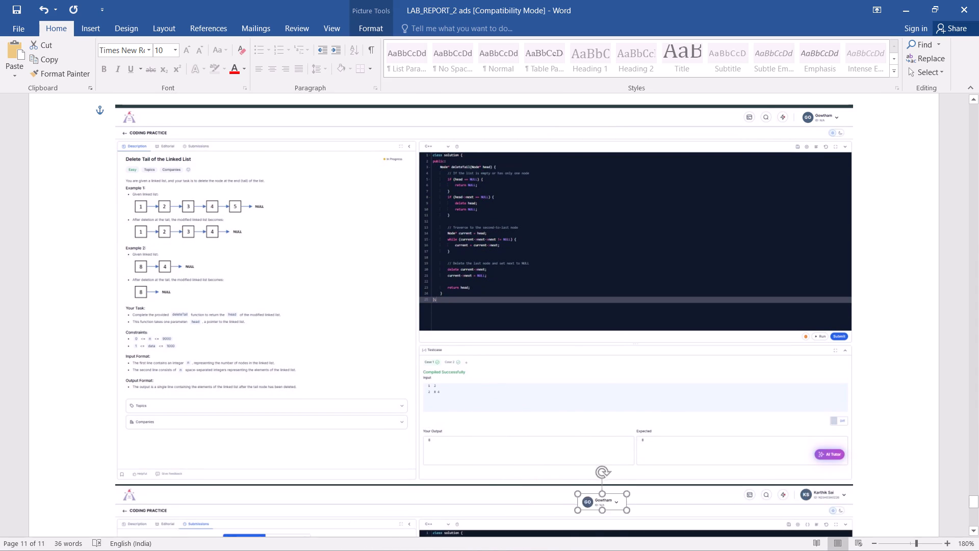
left_click_drag(588, 504, 587, 528)
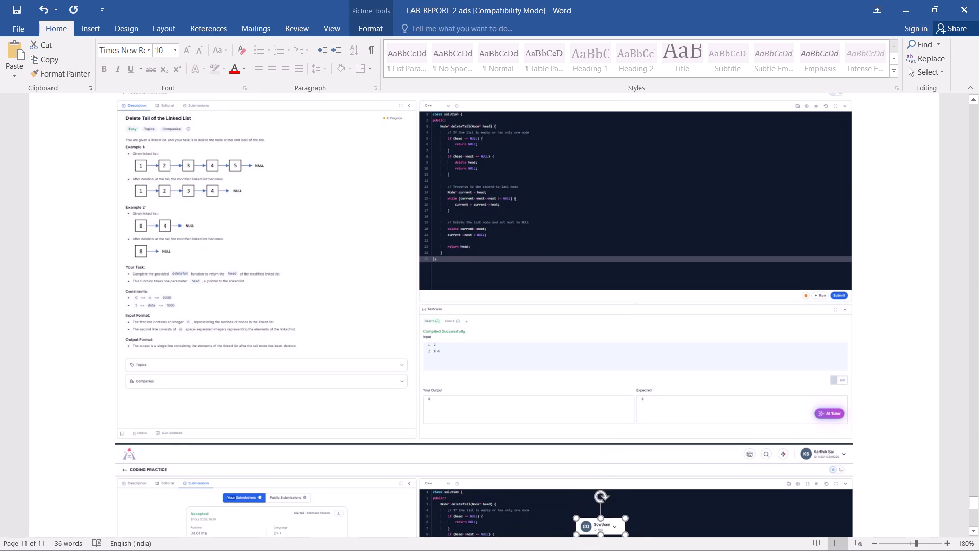
left_click_drag(587, 528, 809, 448)
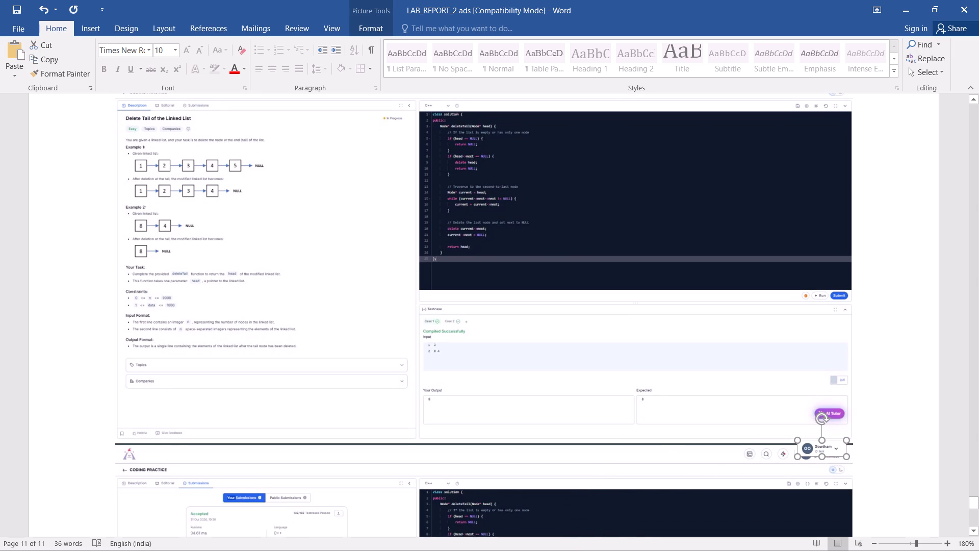
left_click_drag(809, 448, 809, 454)
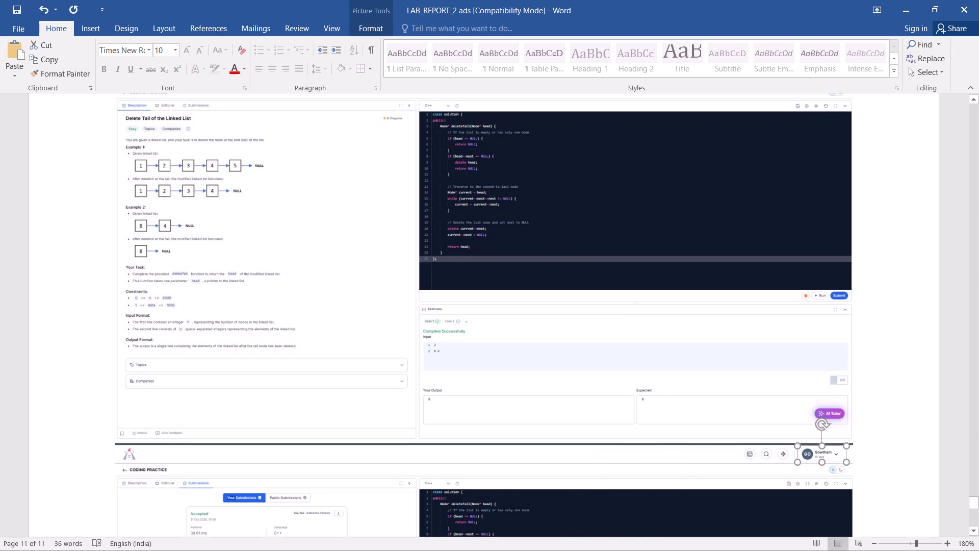
left_click_drag(809, 454, 809, 455)
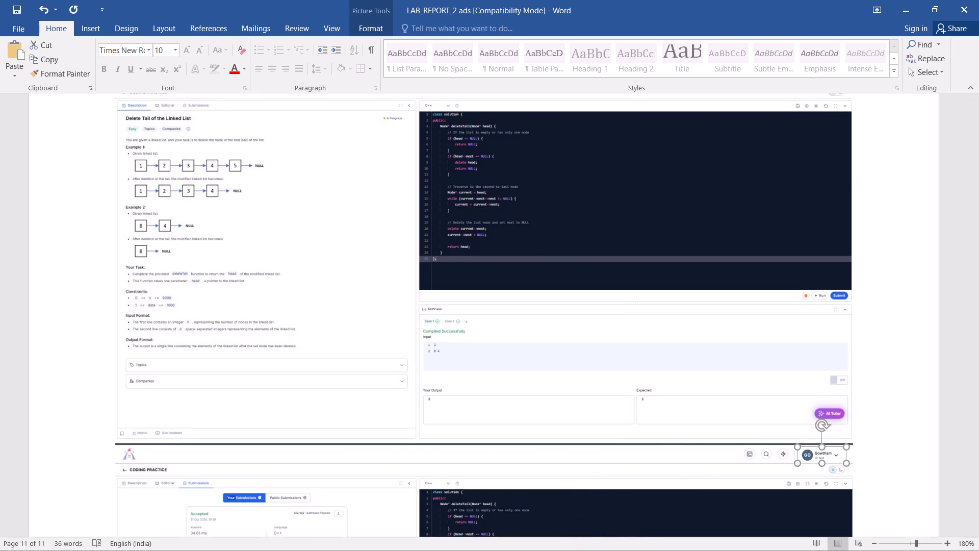
left_click_drag(809, 455, 809, 453)
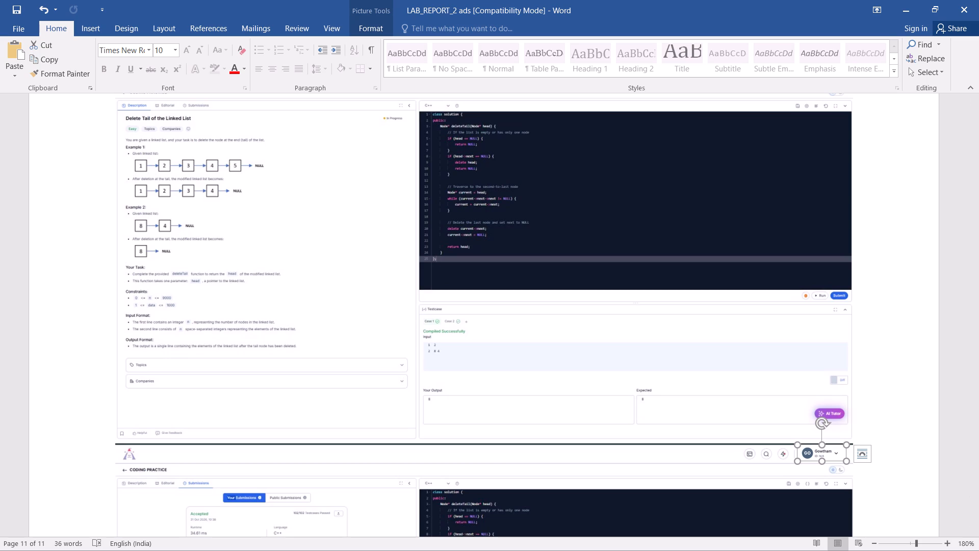
scroll(715, 323, "down", 3)
scroll(694, 386, "down", 3)
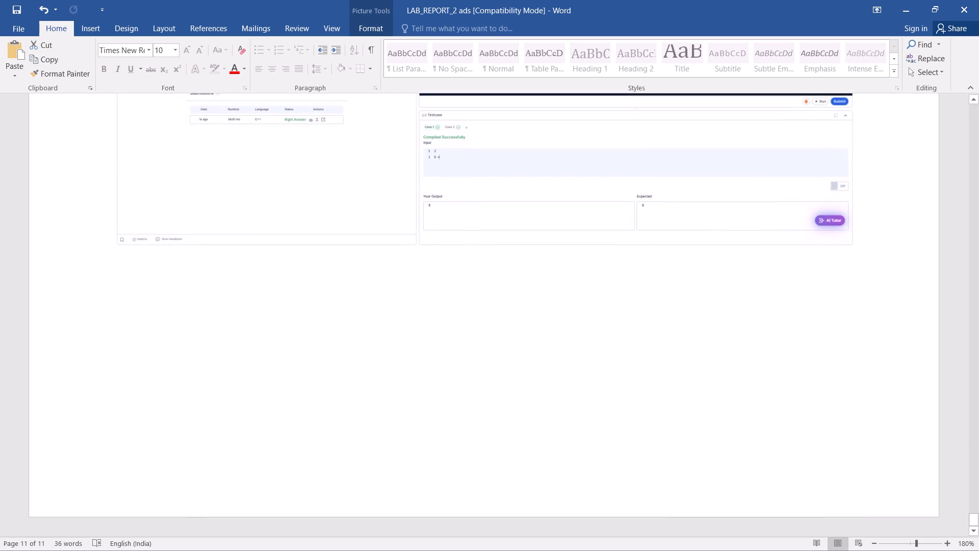
scroll(694, 386, "down", 5)
scroll(694, 386, "up", 3)
left_click(898, 379)
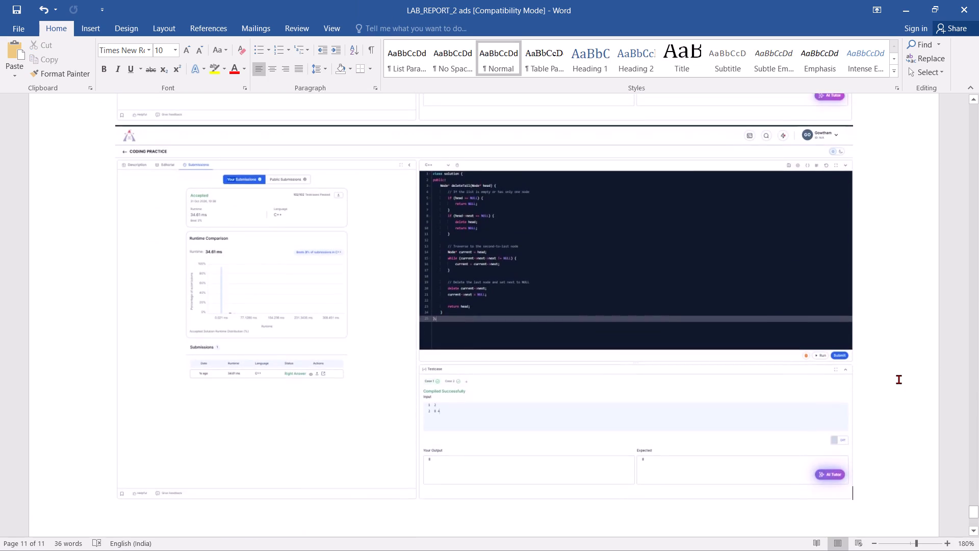
Review the report from the cover page to page 11, checking how the profile badges sit on the screenshots.
scroll(898, 379, "up", 20)
scroll(898, 379, "up", 20)
scroll(898, 379, "up", 20)
scroll(898, 379, "down", 1)
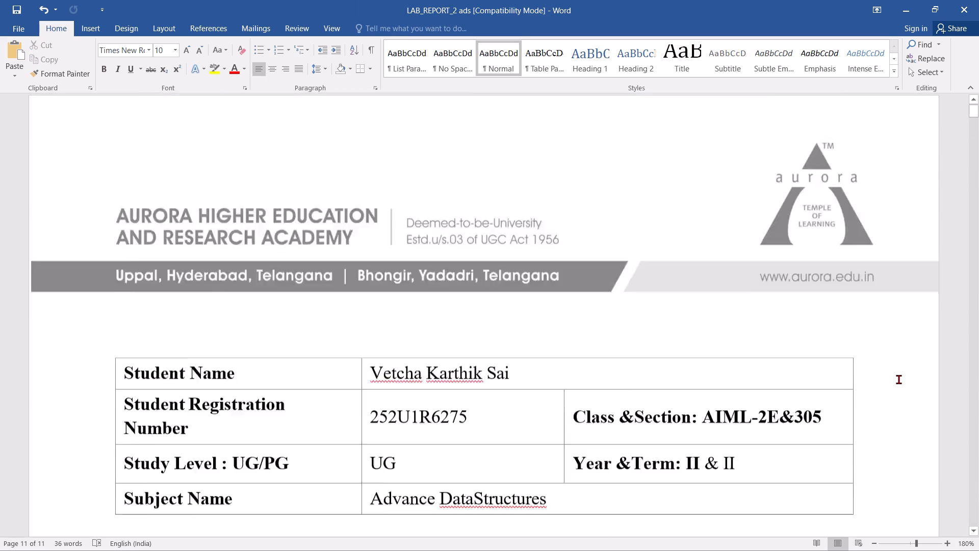
scroll(898, 379, "down", 2)
scroll(898, 379, "up", 11)
scroll(898, 379, "down", 2)
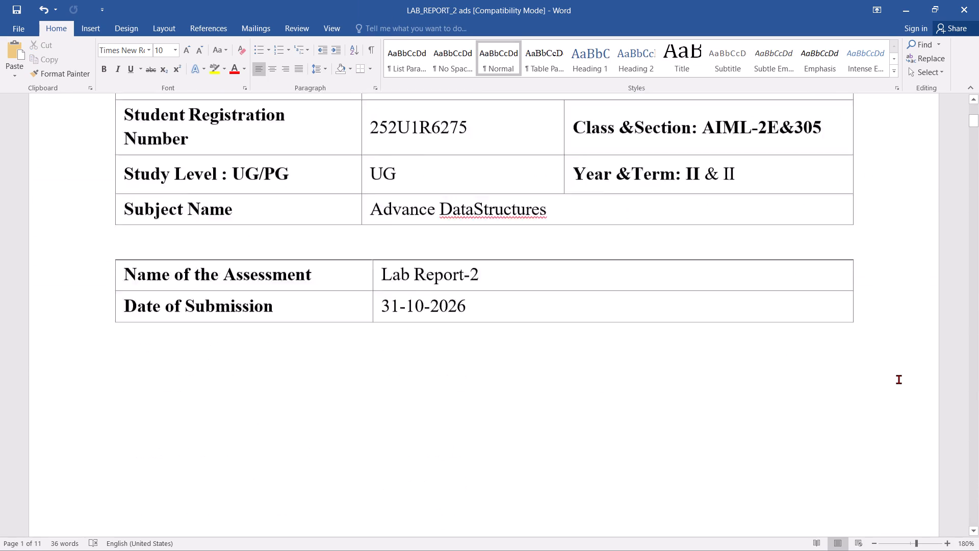
scroll(898, 379, "down", 1)
scroll(898, 379, "down", 3, "ctrl")
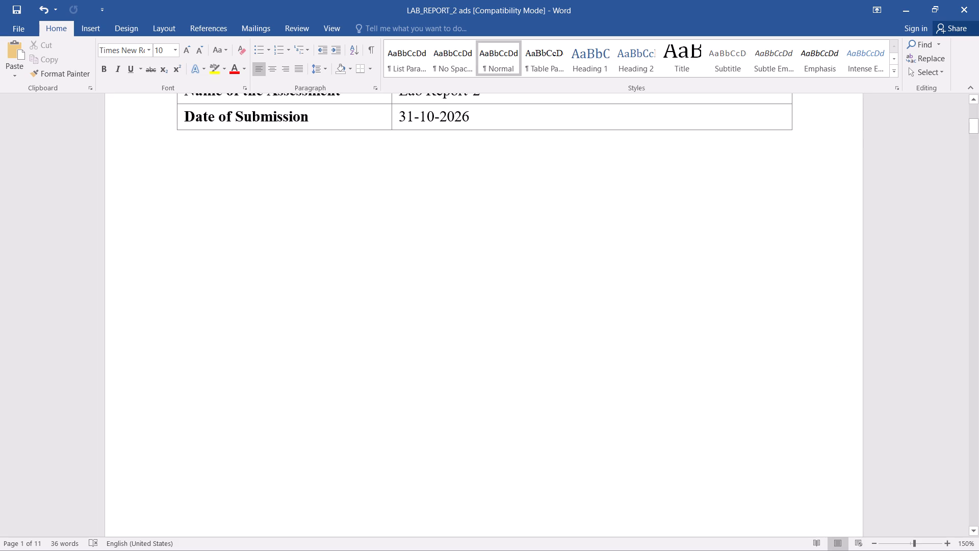
scroll(766, 368, "down", 2, "ctrl")
scroll(766, 368, "down", 4)
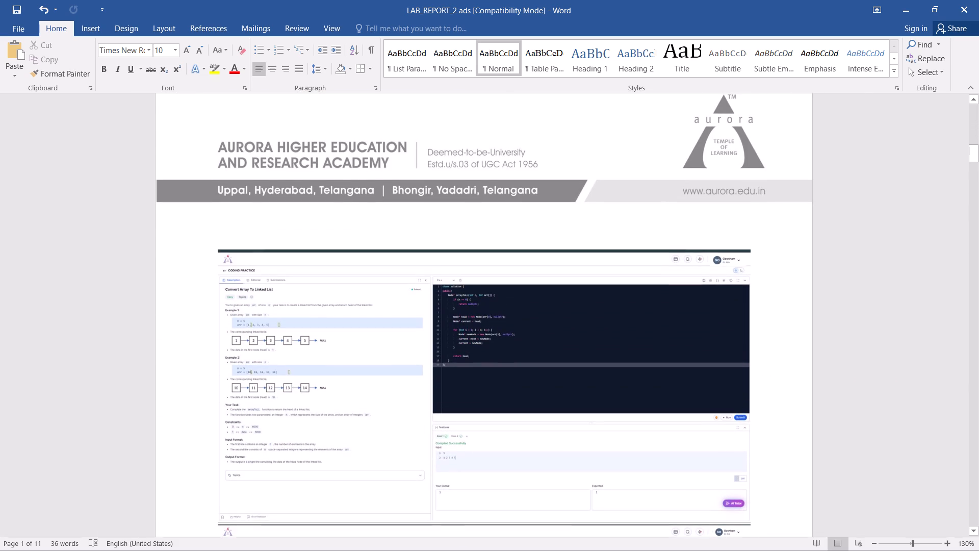
left_click(720, 264)
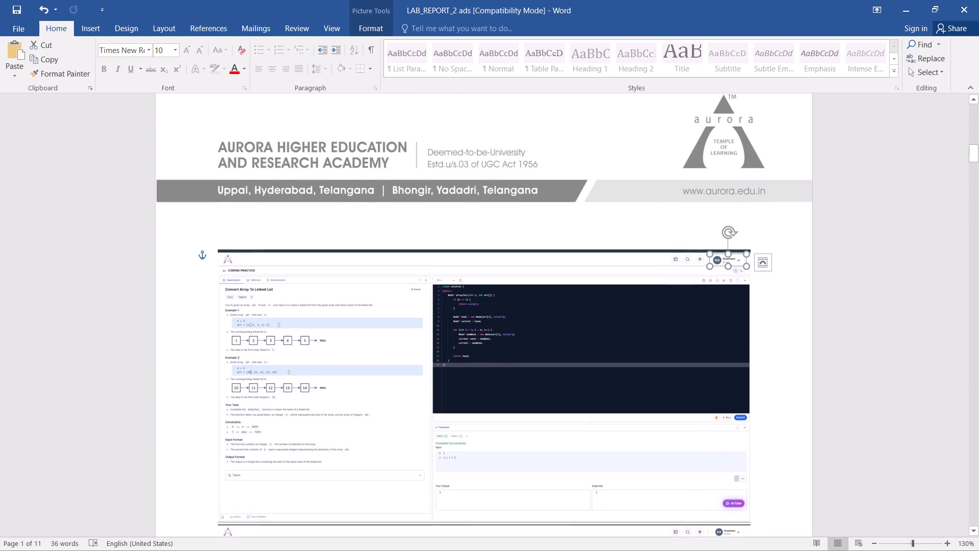
left_click(722, 260)
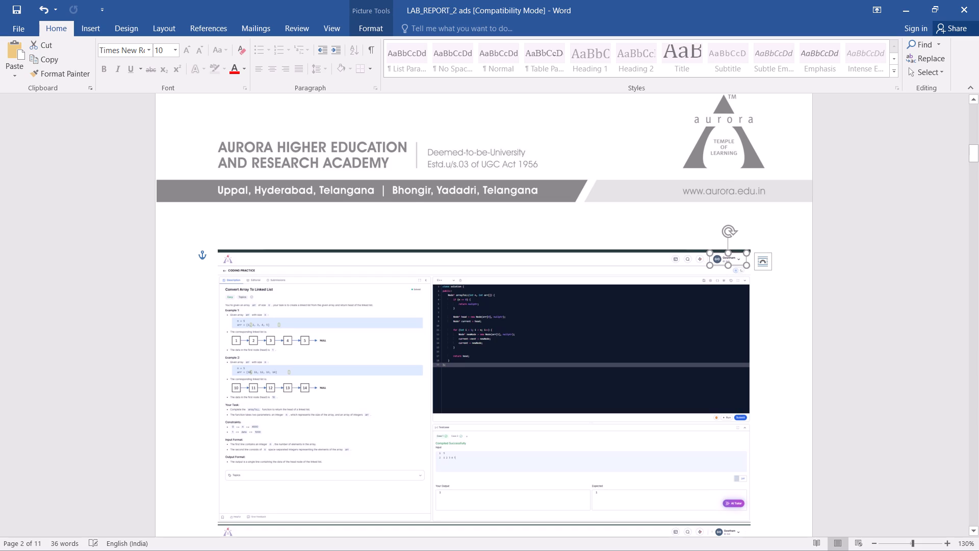
left_click(797, 302)
scroll(797, 302, "up", 2)
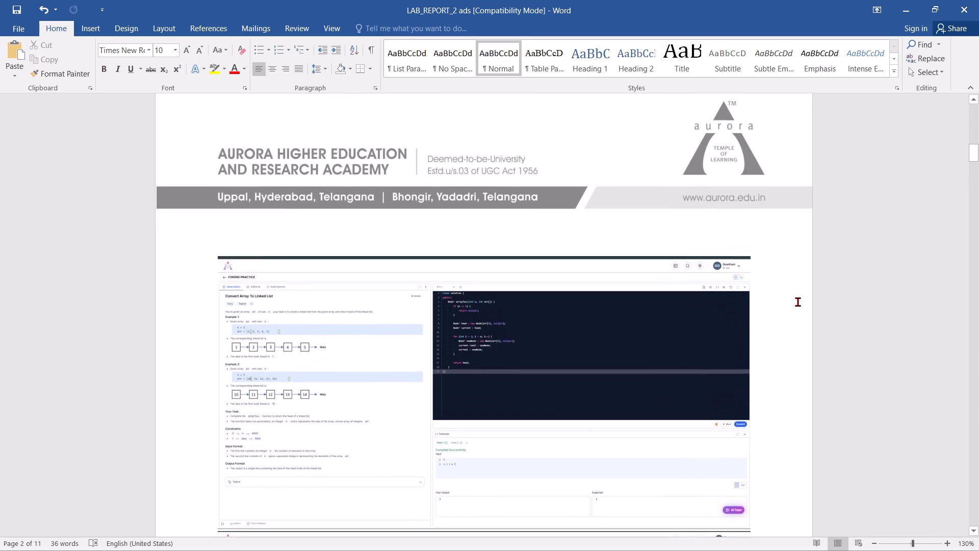
scroll(797, 302, "down", 16)
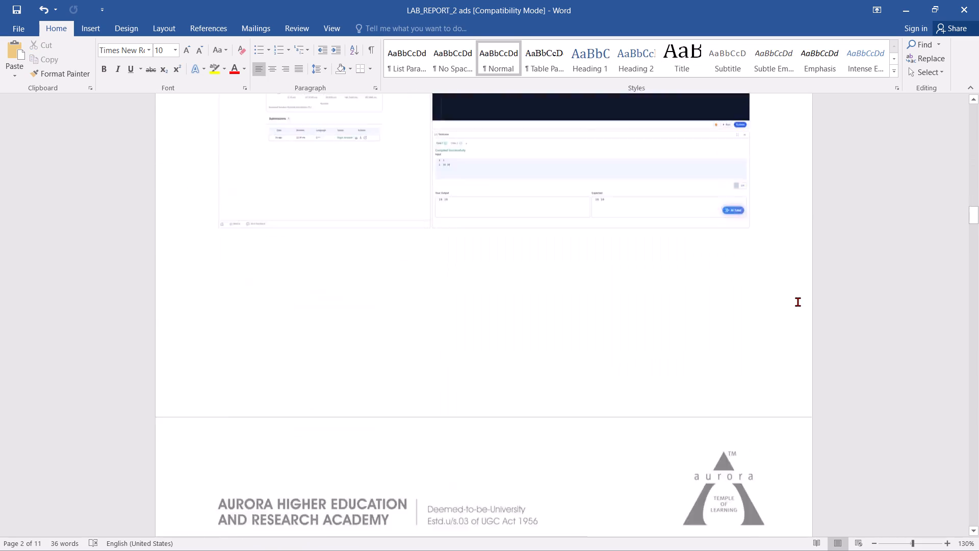
scroll(797, 302, "down", 6)
scroll(797, 302, "up", 1)
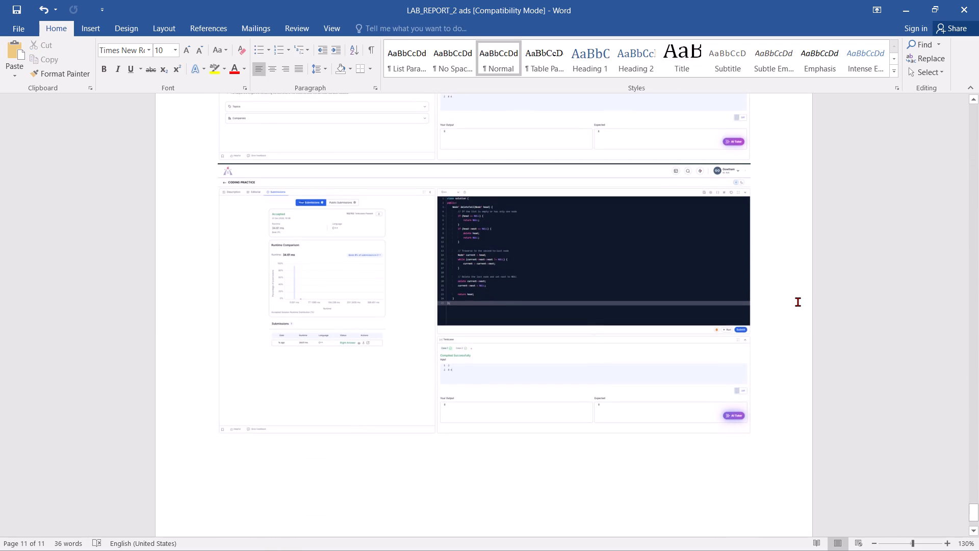
scroll(797, 302, "up", 3)
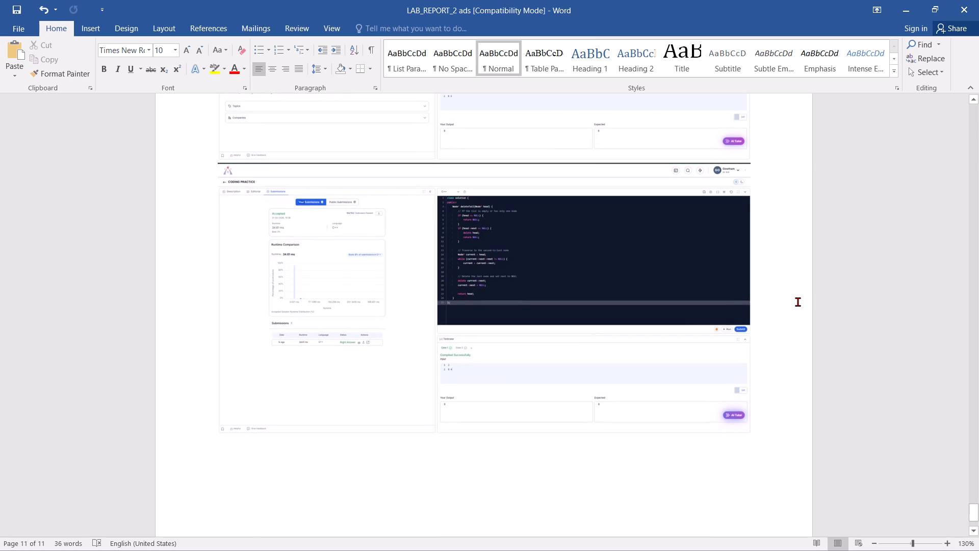
scroll(797, 302, "up", 1)
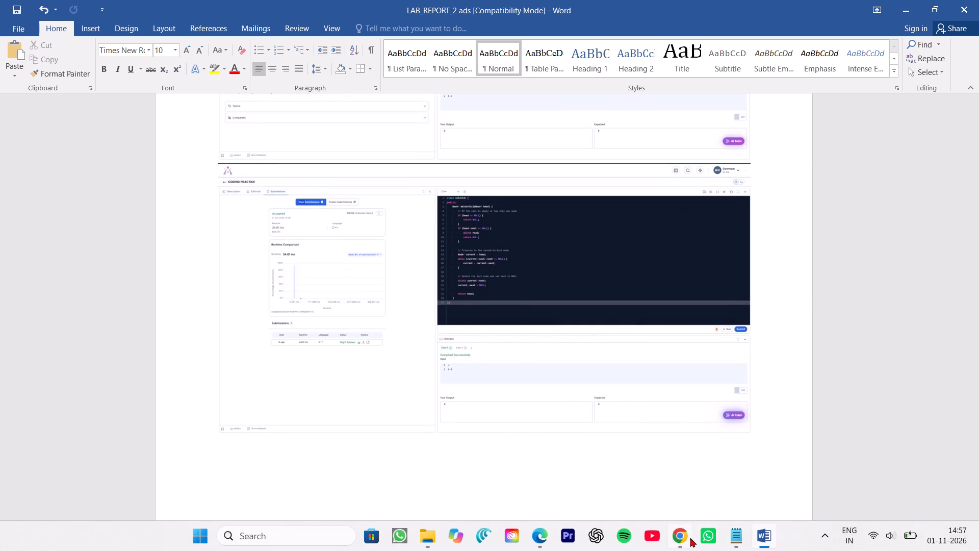
Switch to Chrome and copy the web address of the ReflectAI page, reflectai-app.netlify.app.
left_click(690, 538)
left_click(107, 6)
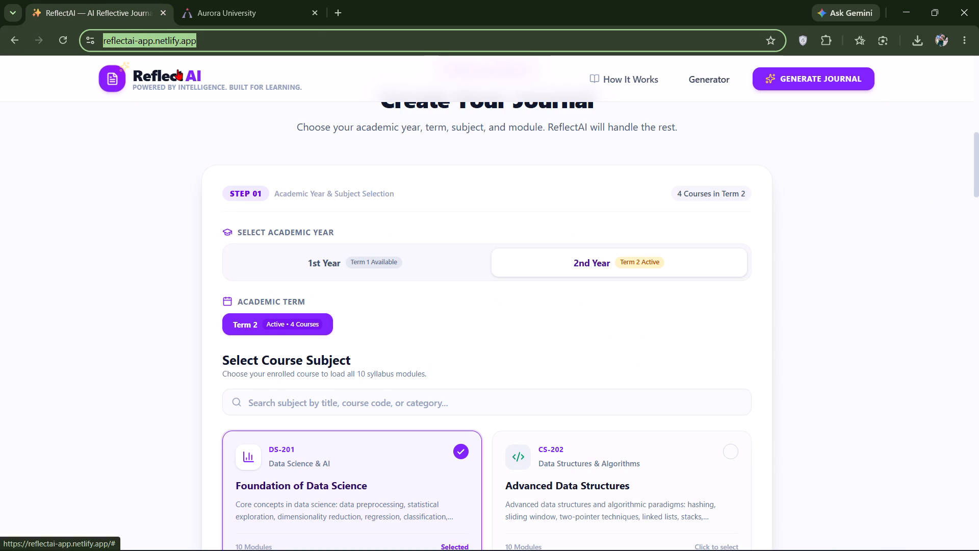
key("ctrl+c")
left_click(208, 46)
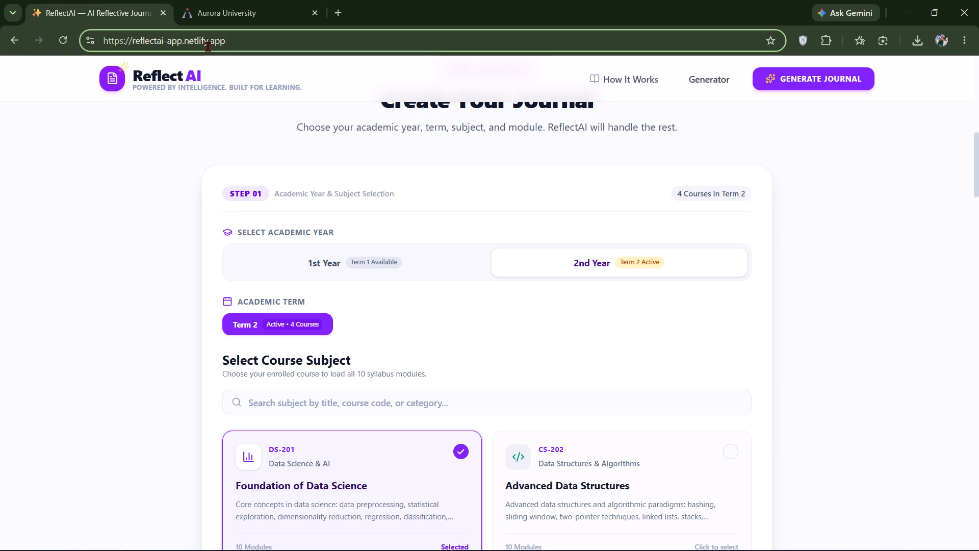
key("ctrl+c")
left_click(208, 46)
key("ctrl+a")
key("ctrl+c")
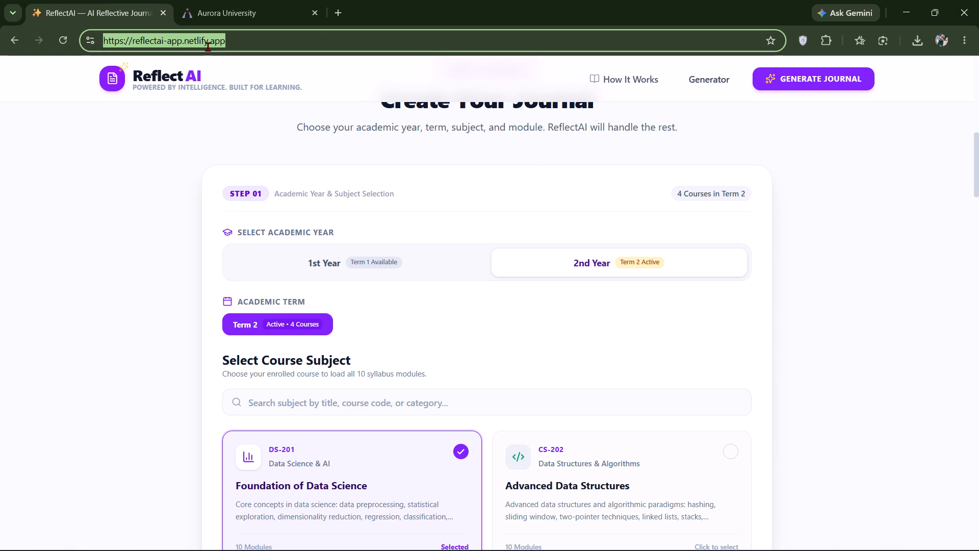
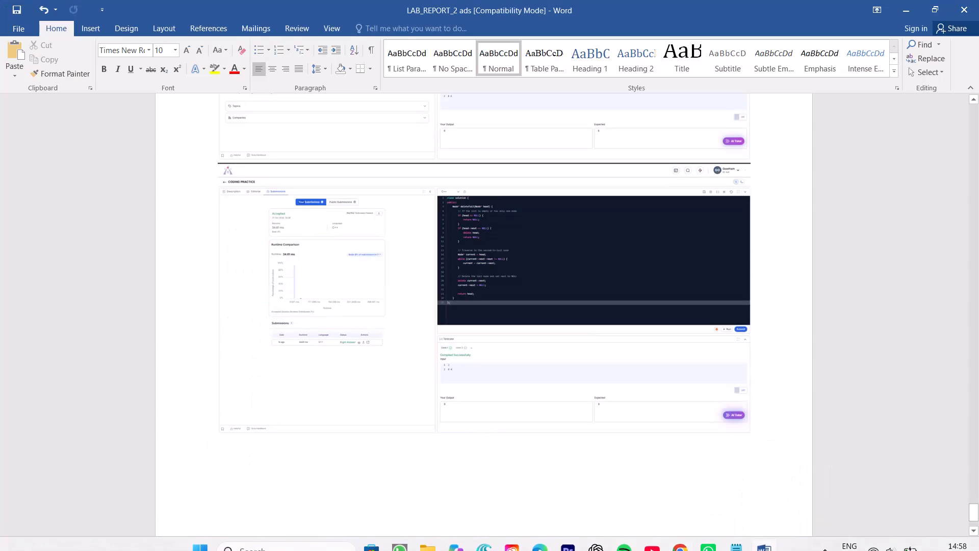
Replace the Student Name entry in the cover page table with the report owner's name.
scroll(549, 335, "up", 3)
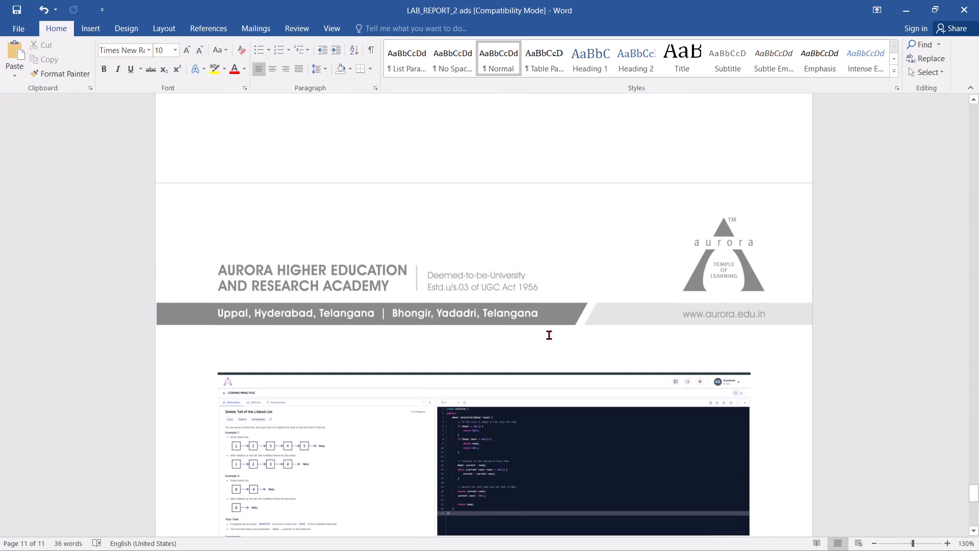
scroll(549, 335, "up", 20)
scroll(549, 335, "up", 10)
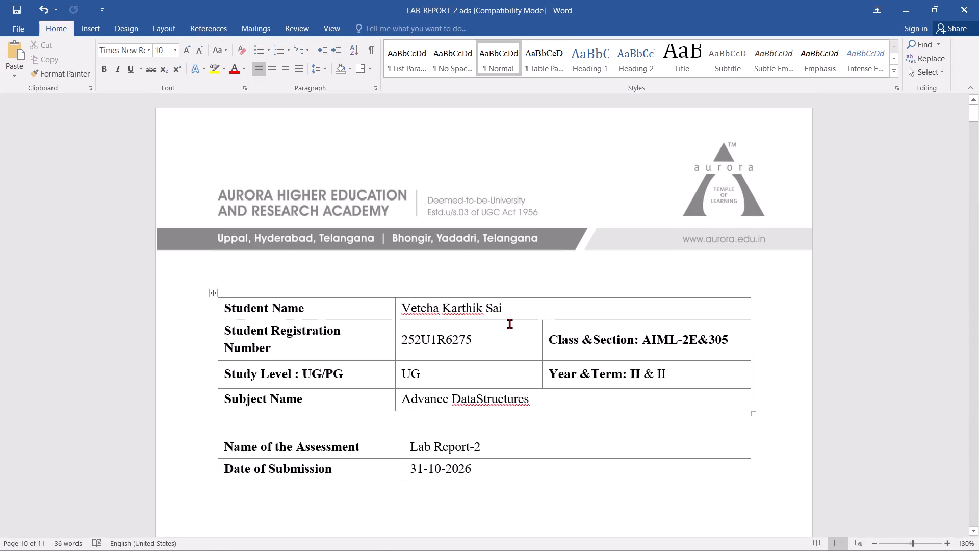
left_click(505, 315)
key("BackSpace")
key("BackSpace")
key("BackSpace")
key("BackSpace")
key("BackSpace")
key("BackSpace")
key("BackSpace")
key("BackSpace")
key("BackSpace")
key("BackSpace")
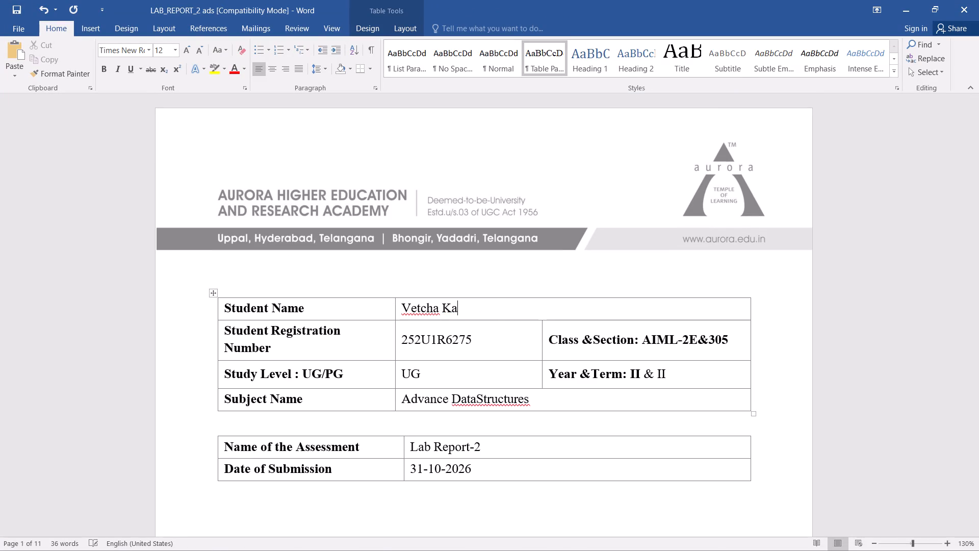
key("BackSpace")
key("BackSpace")
key("BackSpace")
key("BackSpace")
key("BackSpace")
key("BackSpace")
key("BackSpace")
key("BackSpace")
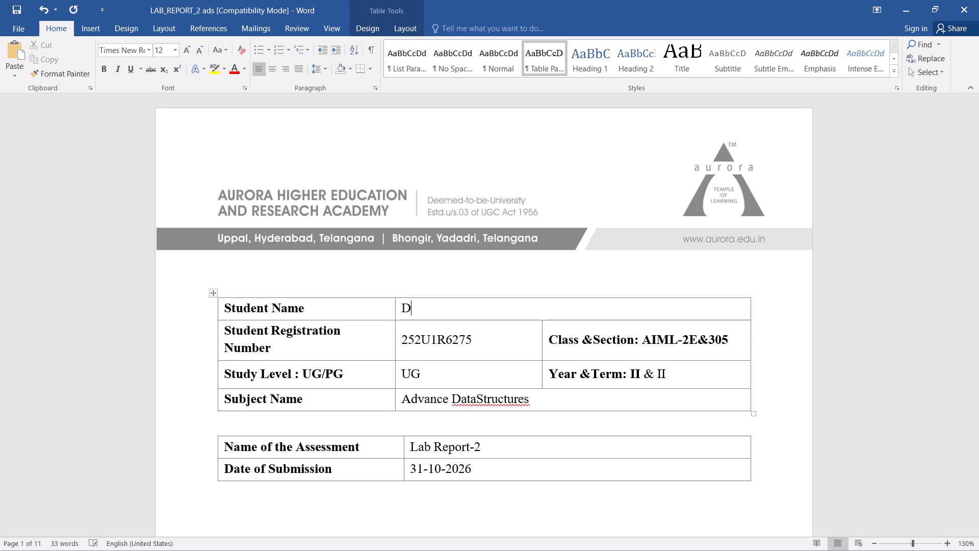
key("BackSpace")
key("BackSpace")
key("BackSpace")
key("space")
type("owtham")
Change the last two digits of the Student Registration Number on the cover page to the report owner's.
left_click(489, 337)
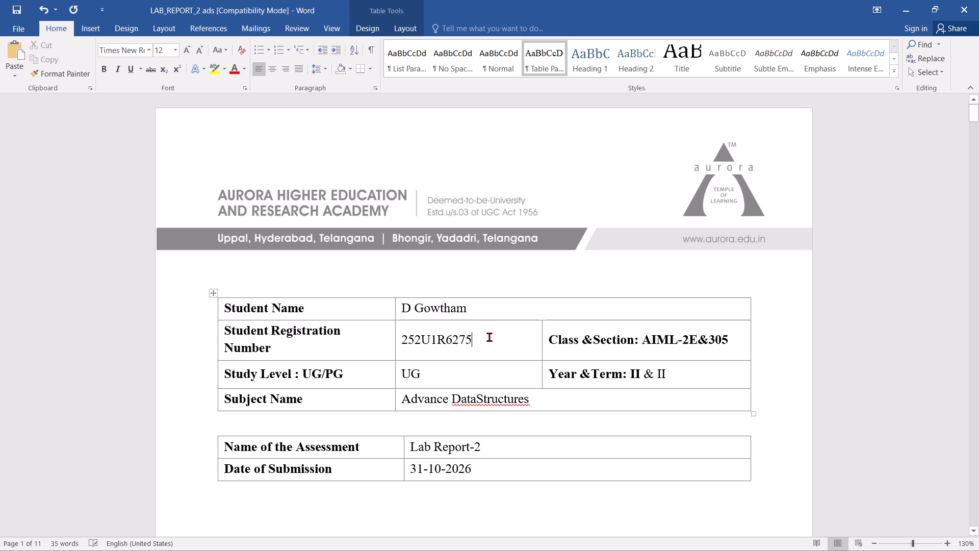
key("BackSpace")
key("BackSpace")
type("89")
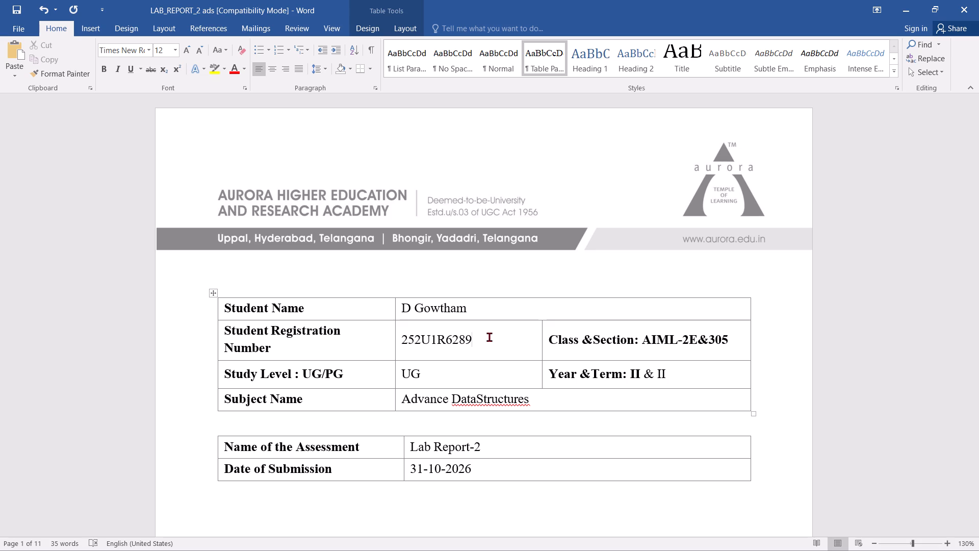
Save the edited LAB_REPORT_2 ads document.
scroll(485, 454, "down", 5)
scroll(485, 454, "up", 4)
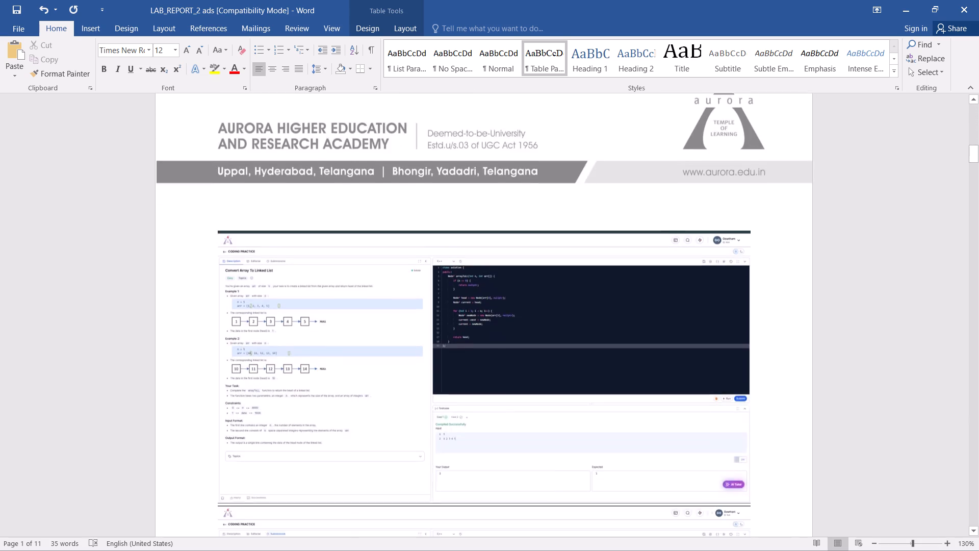
scroll(485, 454, "up", 2)
left_click(22, 12)
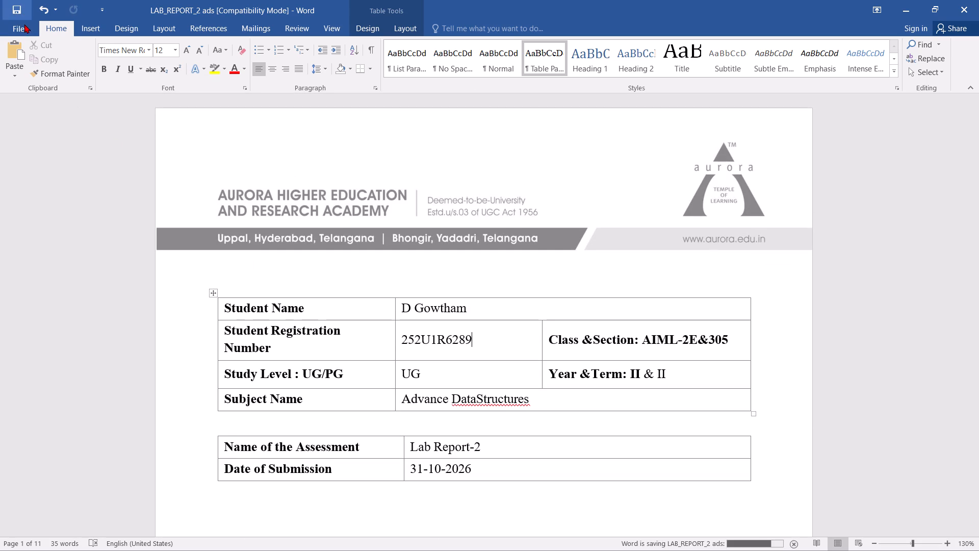
Start saving a copy of the report on this PC with PDF as the file type.
left_click(25, 30)
left_click(29, 141)
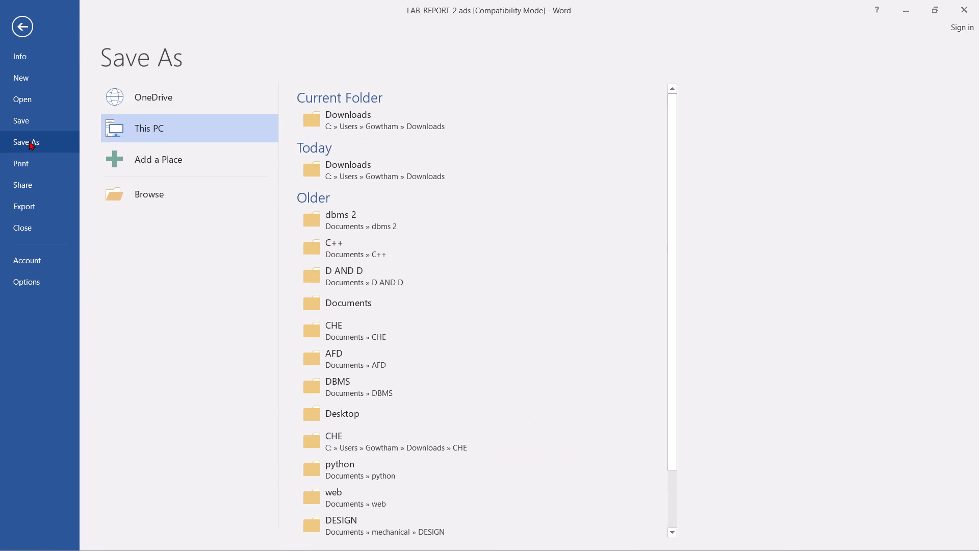
left_click(166, 201)
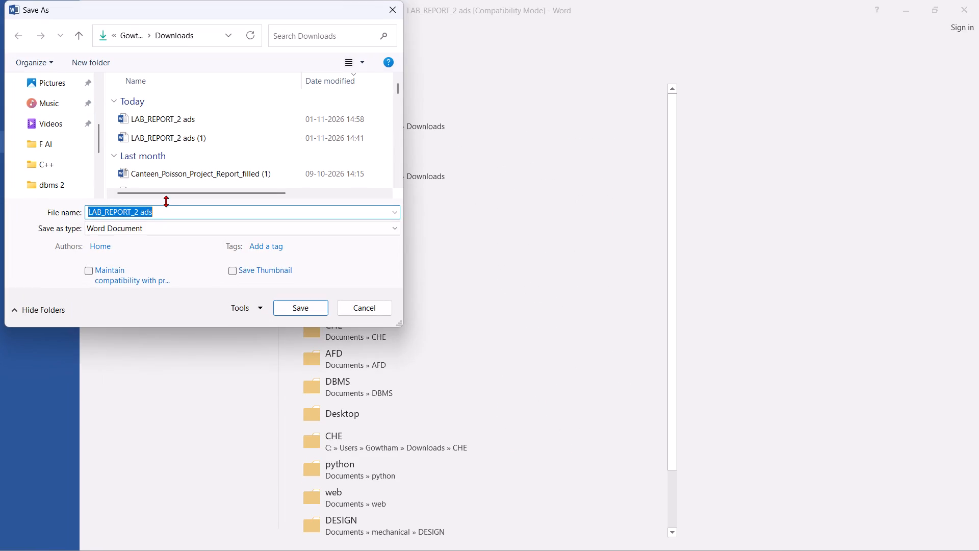
left_click(156, 224)
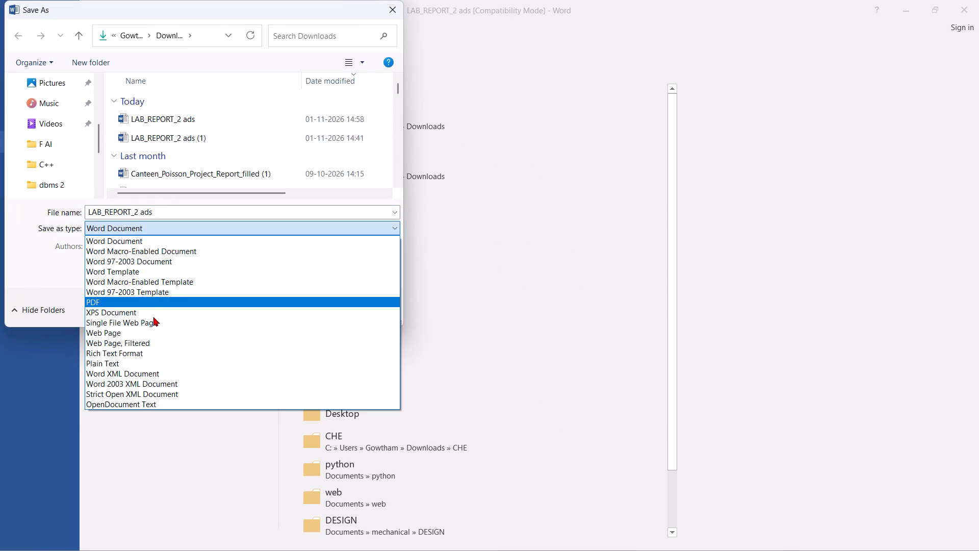
left_click(152, 302)
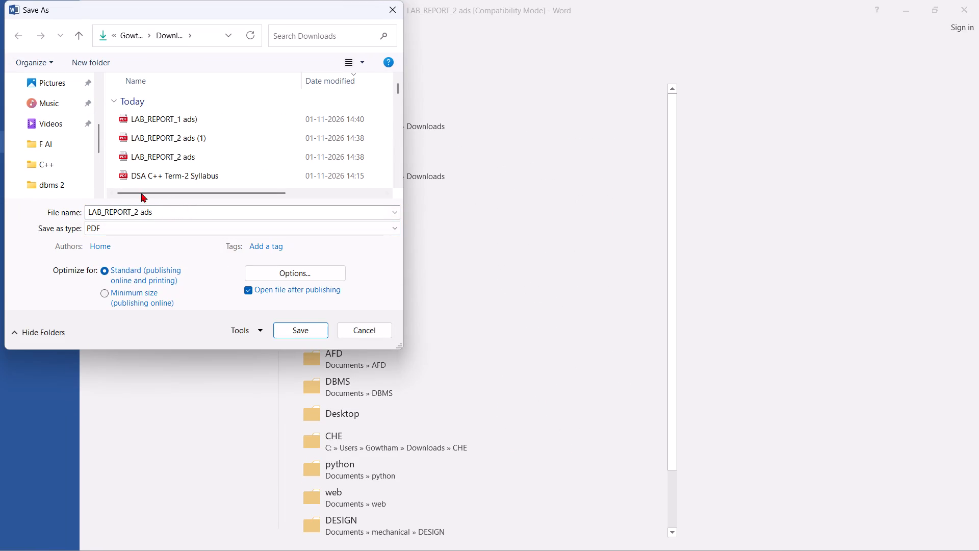
Create a folder named ADS inside the dbms 2 folder as the PDF's save location.
scroll(64, 176, "down", 1)
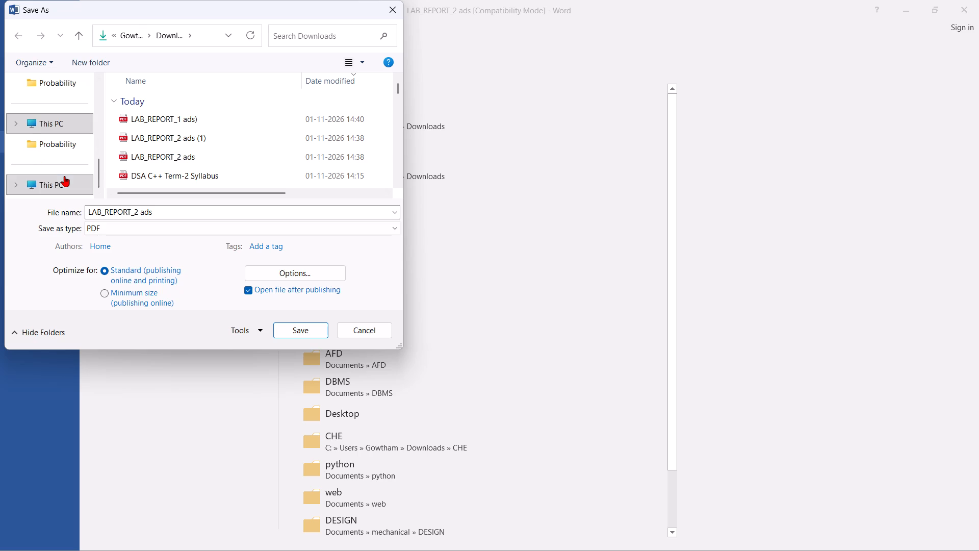
scroll(87, 158, "up", 1)
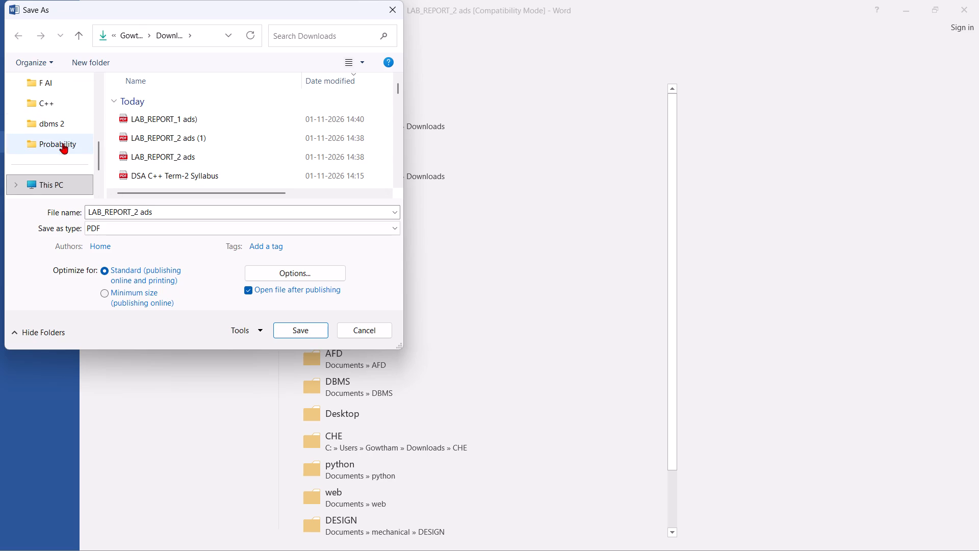
left_click(64, 128)
scroll(243, 144, "down", 4)
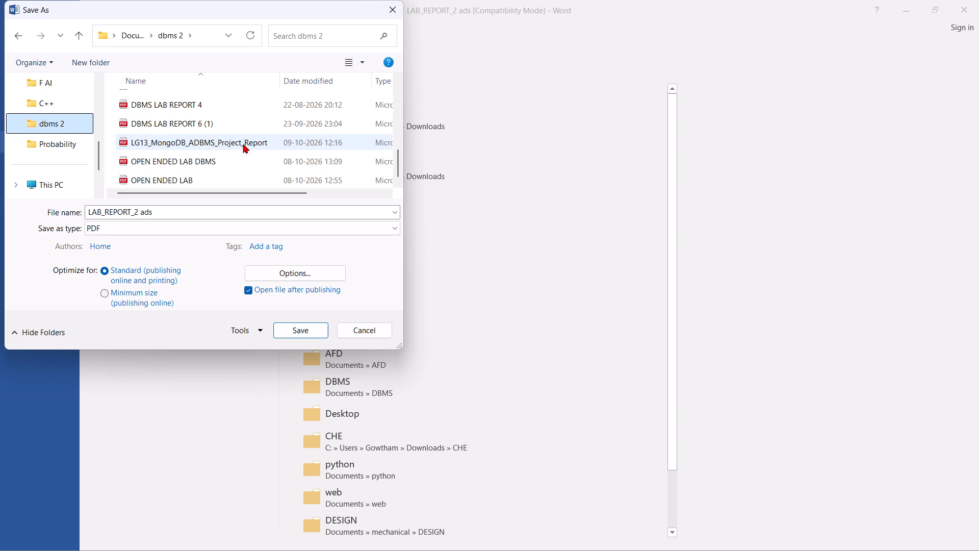
left_click(171, 210)
left_click(170, 215)
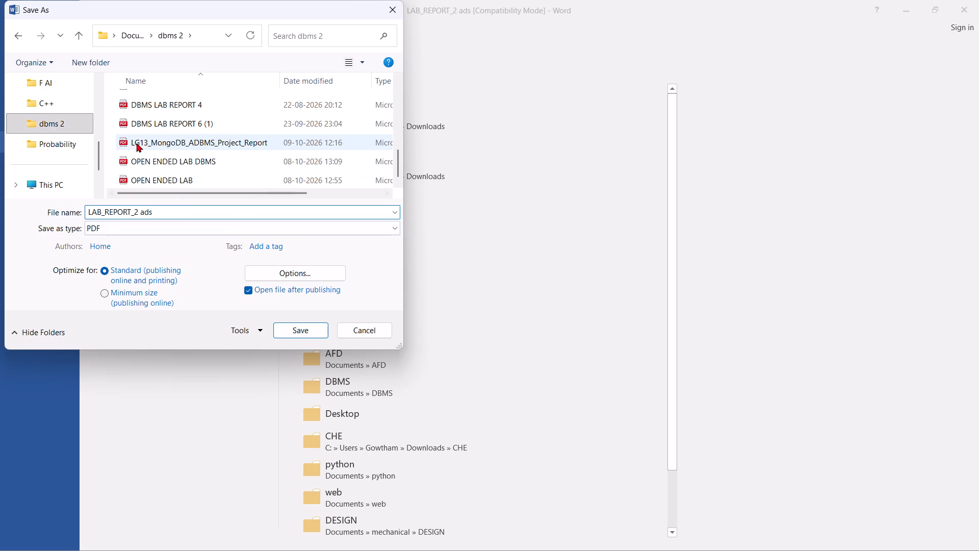
scroll(60, 110, "up", 6)
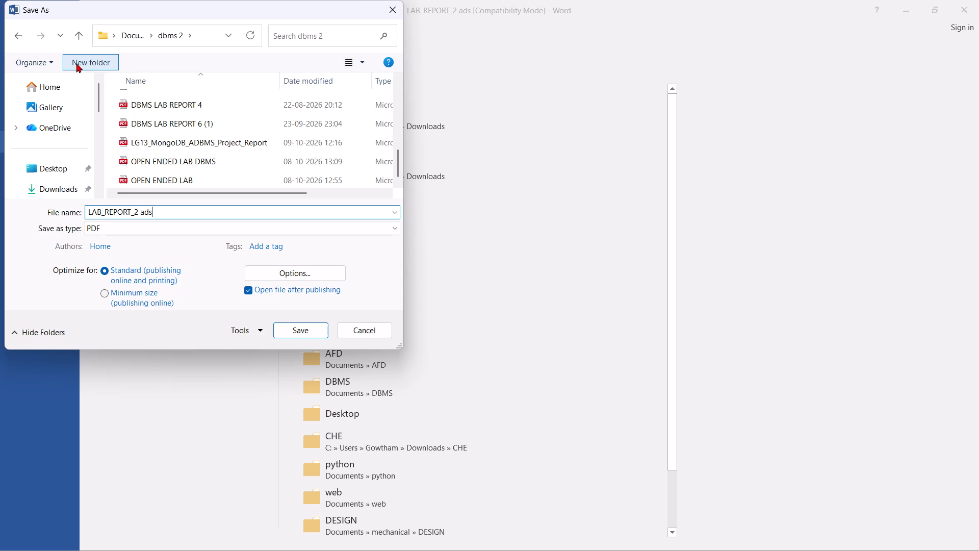
left_click(72, 63)
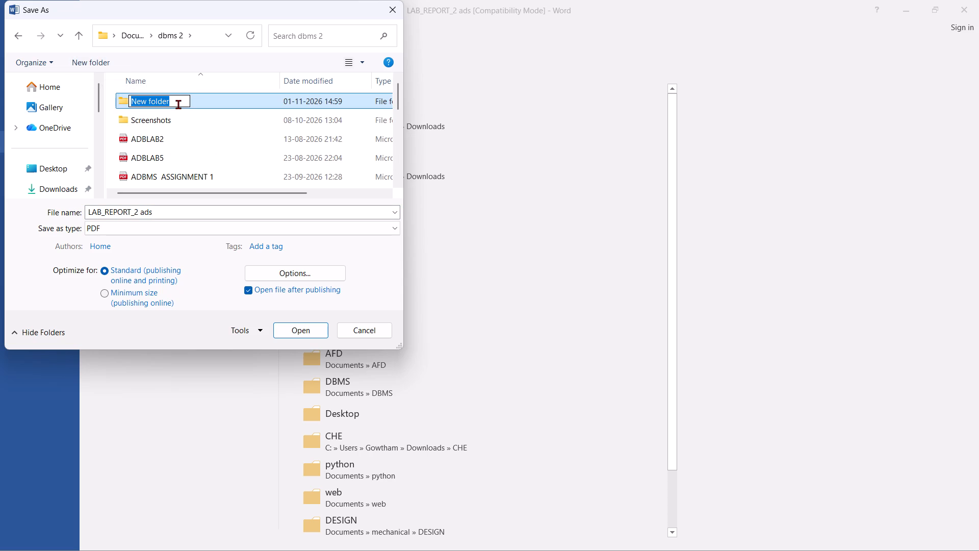
key("BackSpace")
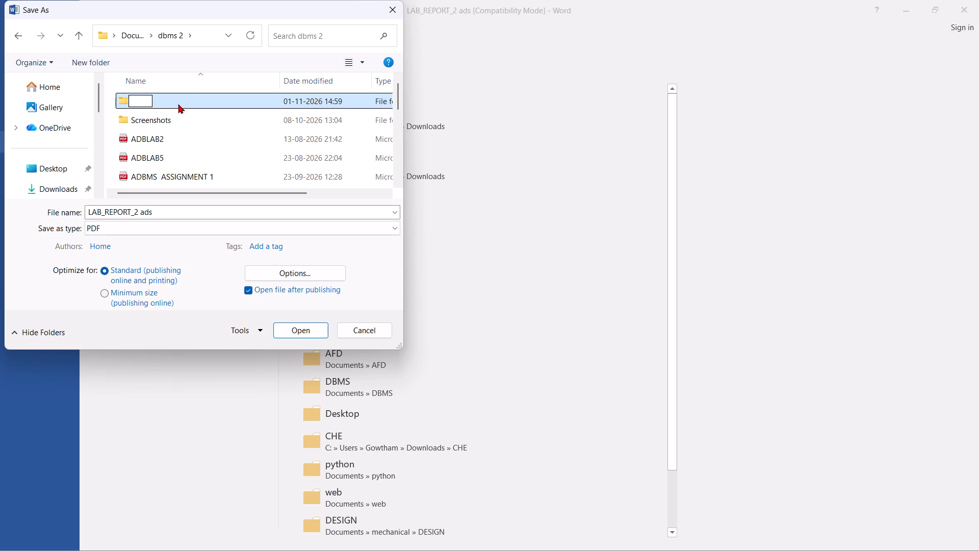
type("ADS")
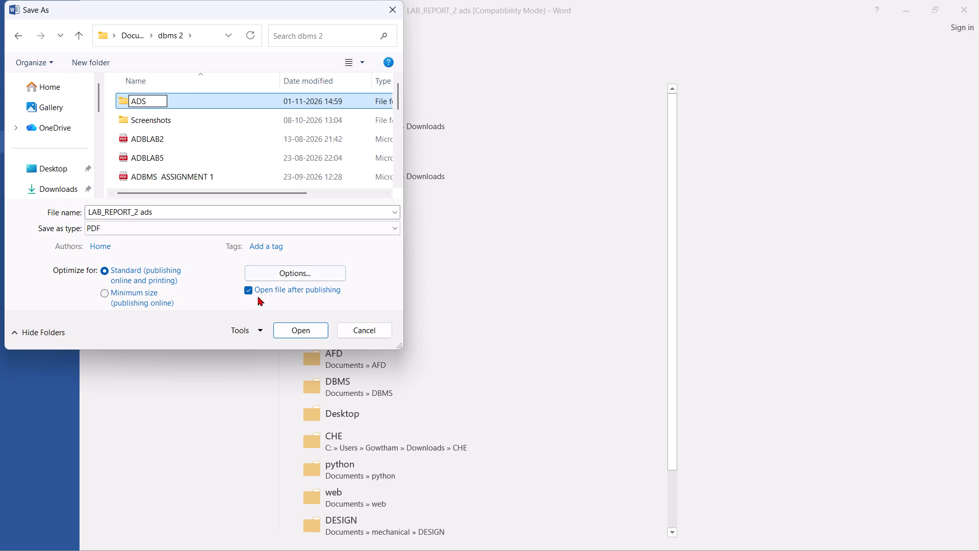
left_click(286, 330)
Save the PDF in the new ADS folder under the name LAB_REPORT_2 ads.
left_click(290, 330)
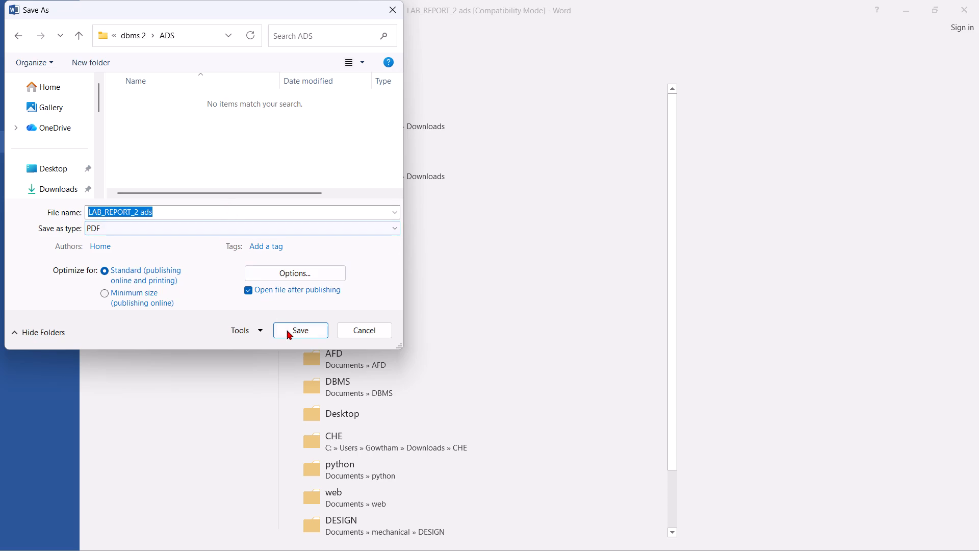
left_click(290, 333)
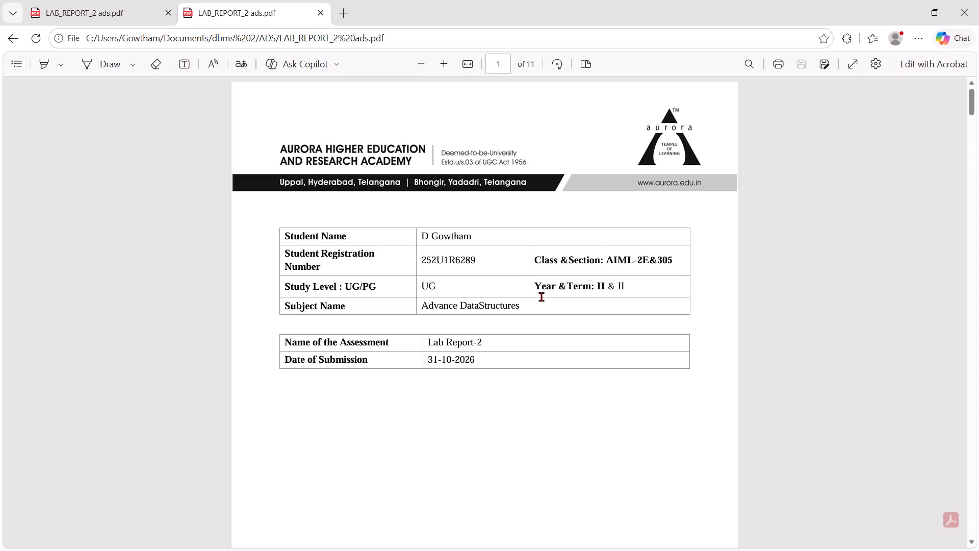
Look through the exported PDF, checking the cover page details and the screenshot pages.
scroll(541, 296, "up", 3)
left_click(478, 235)
scroll(466, 314, "down", 15)
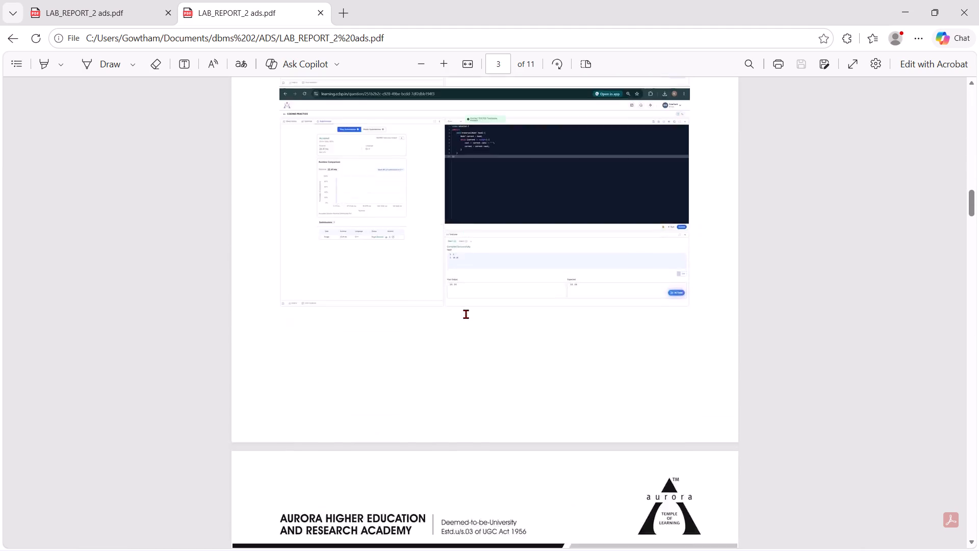
scroll(466, 314, "down", 20)
scroll(466, 314, "up", 17)
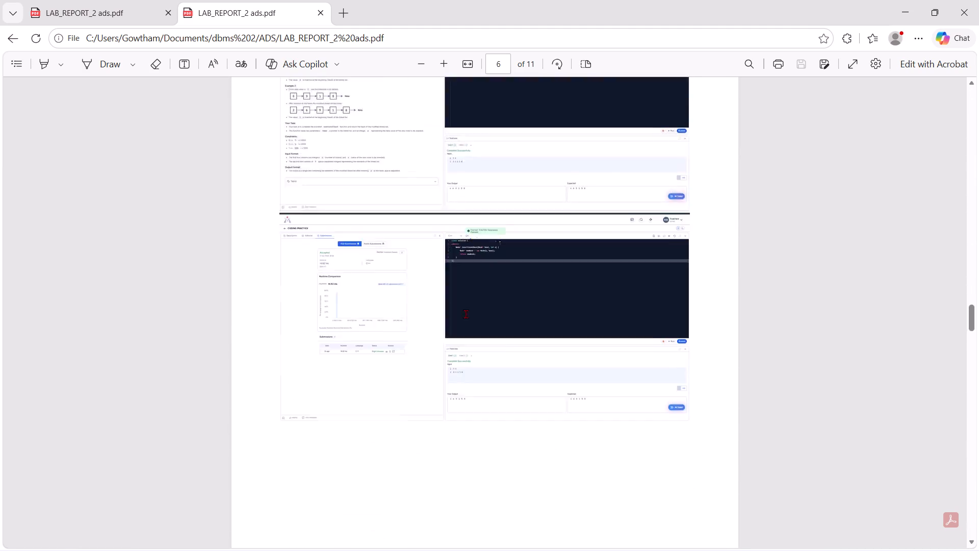
scroll(466, 314, "up", 10)
scroll(466, 314, "down", 8)
scroll(466, 314, "up", 18)
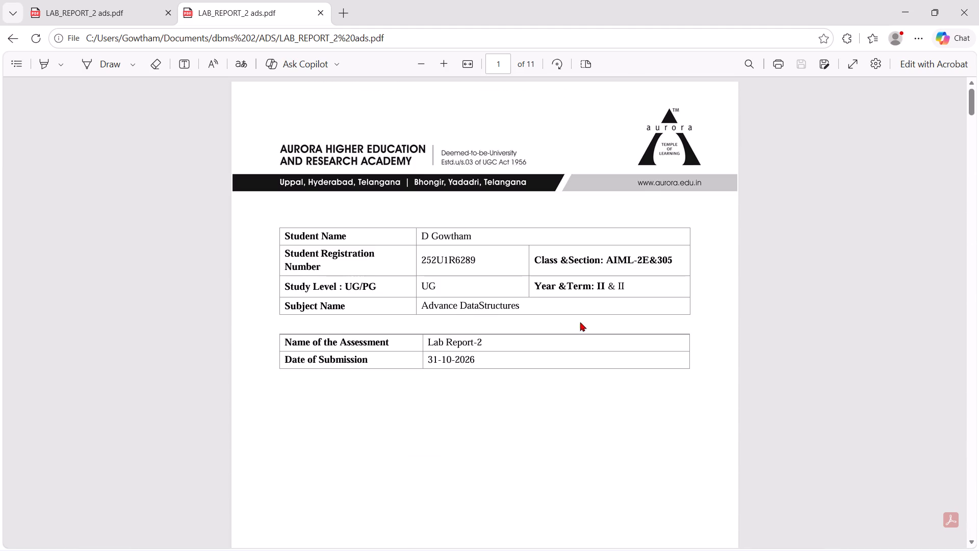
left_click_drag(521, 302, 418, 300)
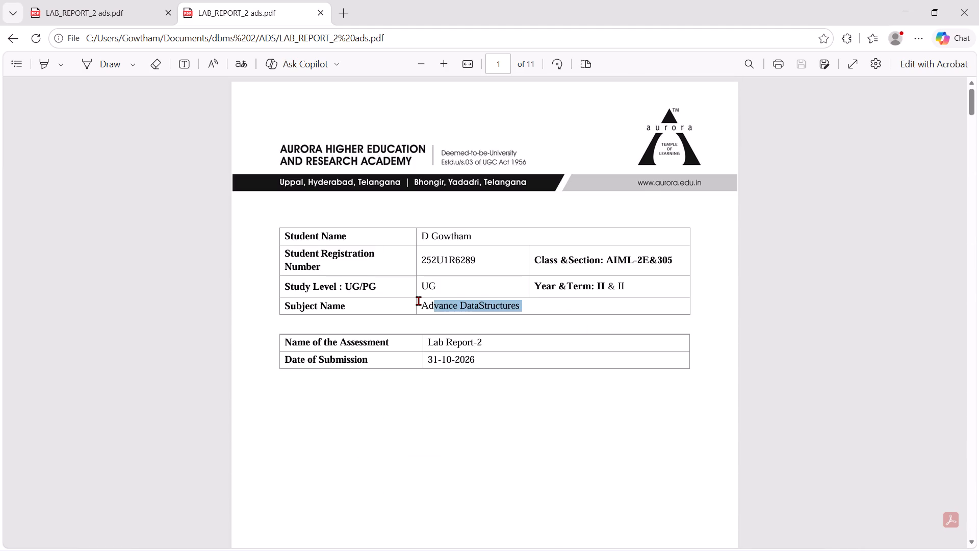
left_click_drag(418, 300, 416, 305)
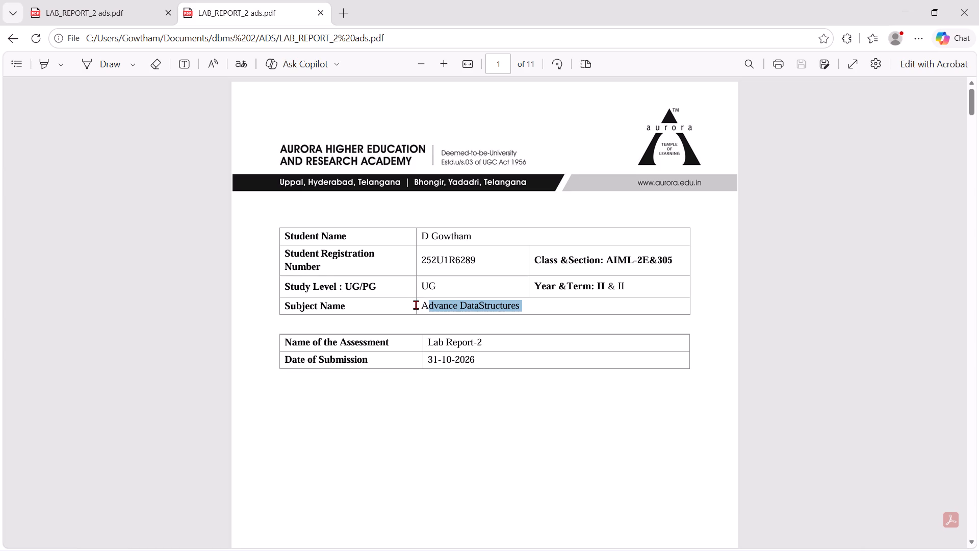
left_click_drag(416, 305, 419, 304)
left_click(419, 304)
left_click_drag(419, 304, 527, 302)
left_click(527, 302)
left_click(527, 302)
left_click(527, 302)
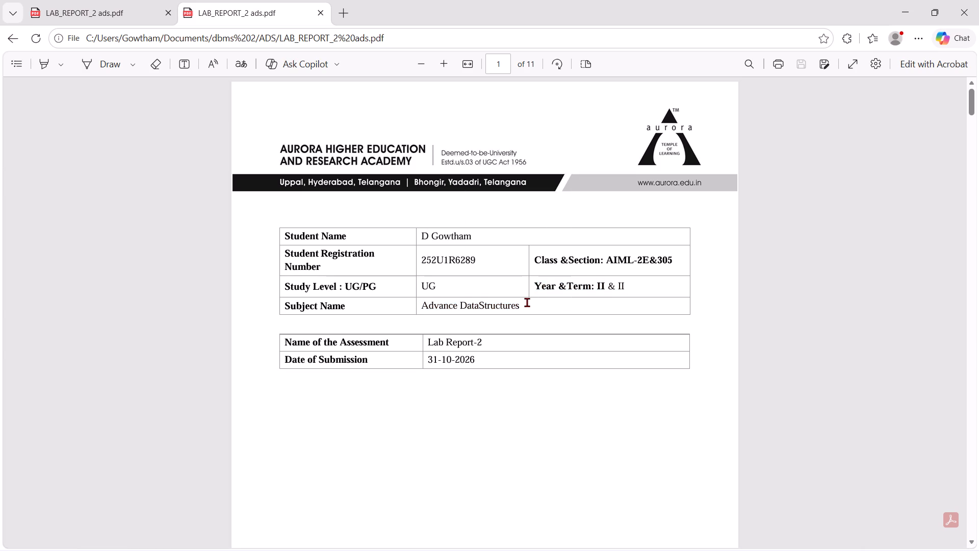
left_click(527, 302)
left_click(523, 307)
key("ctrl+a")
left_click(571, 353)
Close the browser window showing the exported PDF and return to the Word report.
left_click(978, 0)
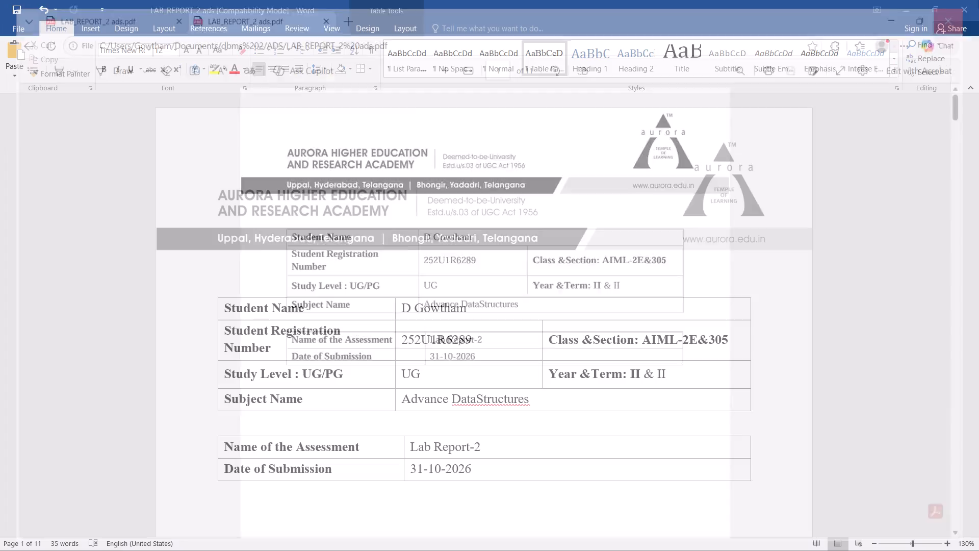
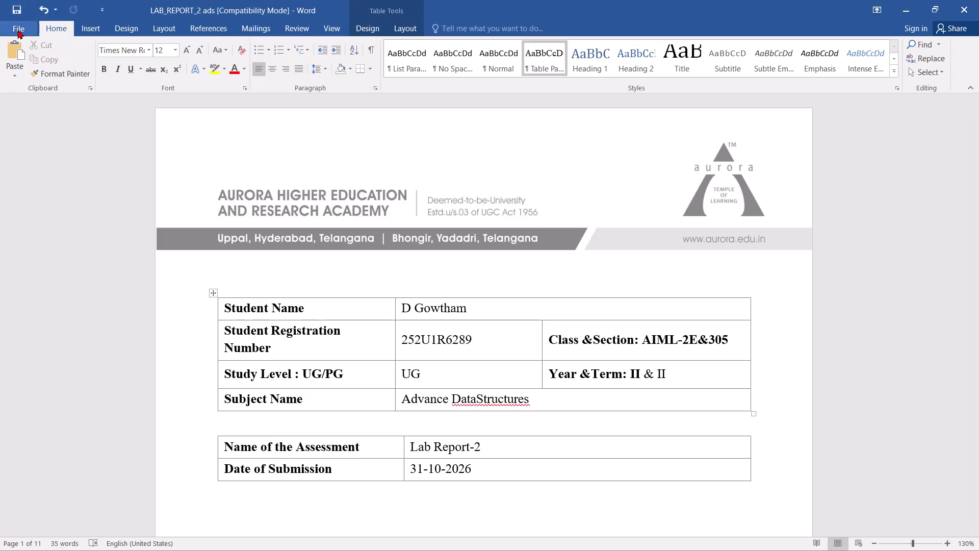
Close the LAB_REPORT_2 ads Word document.
left_click(17, 30)
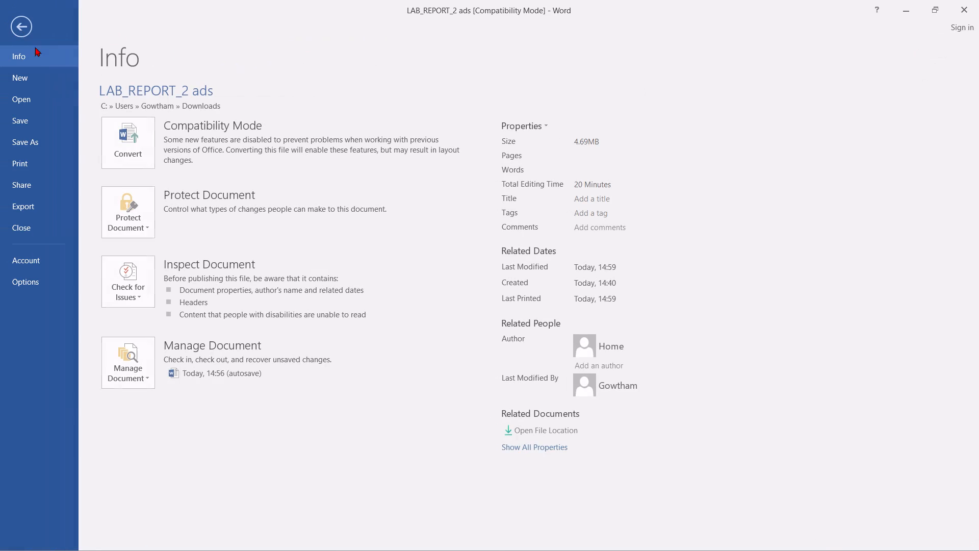
left_click(974, 2)
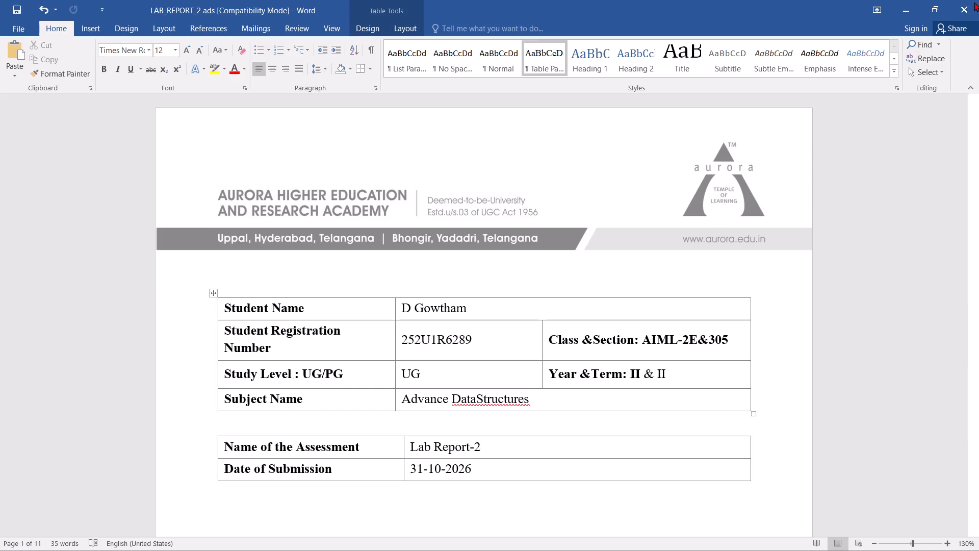
Switch to the Aurora University page in Chrome and look over the subject attendance table.
left_click(235, 1)
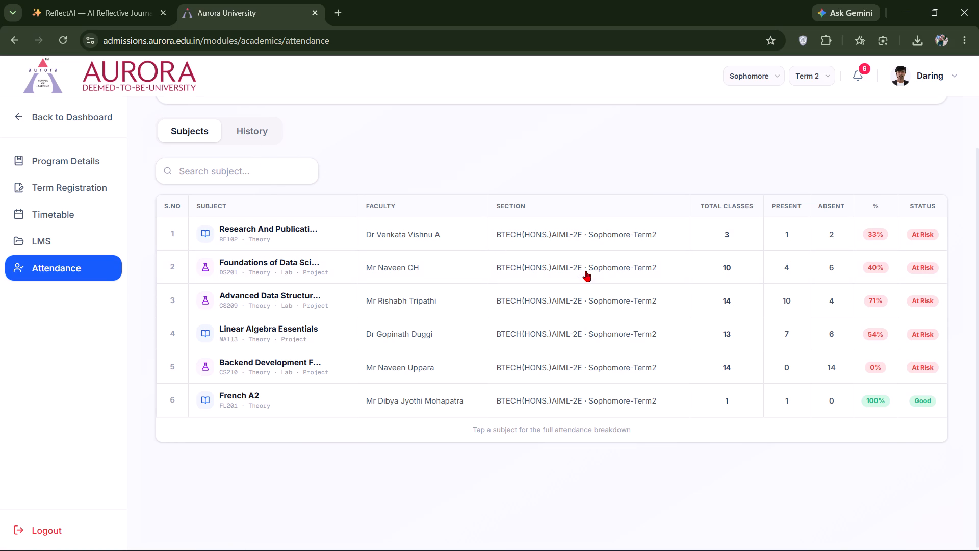
scroll(648, 384, "down", 4)
scroll(648, 384, "up", 6)
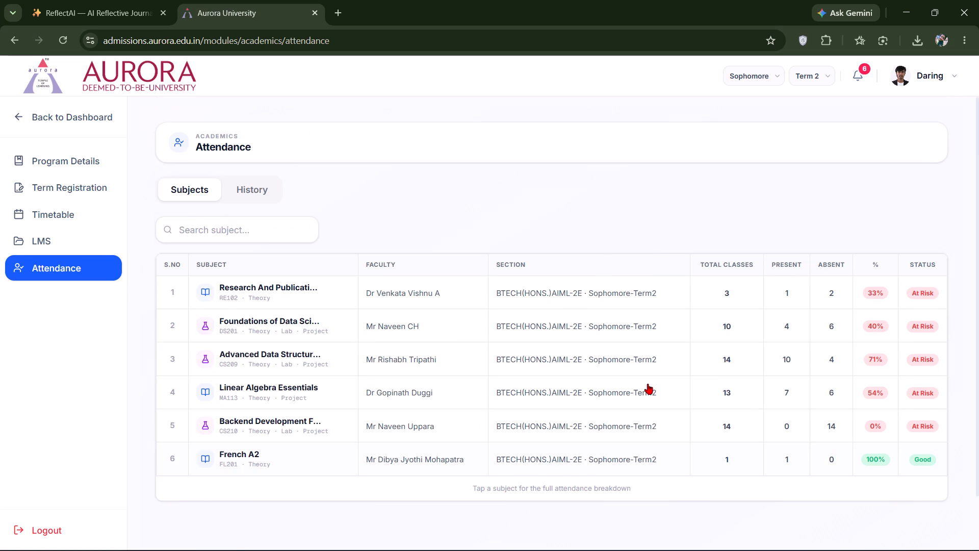
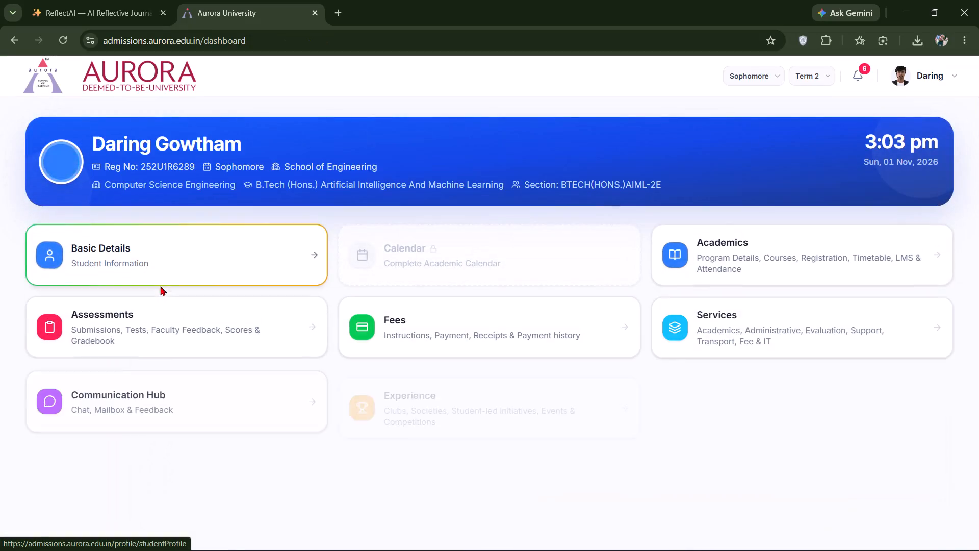
Open the Assessments section, go back from Foundations of Data Science to the all-courses overview, and look over the course cards.
left_click(161, 297)
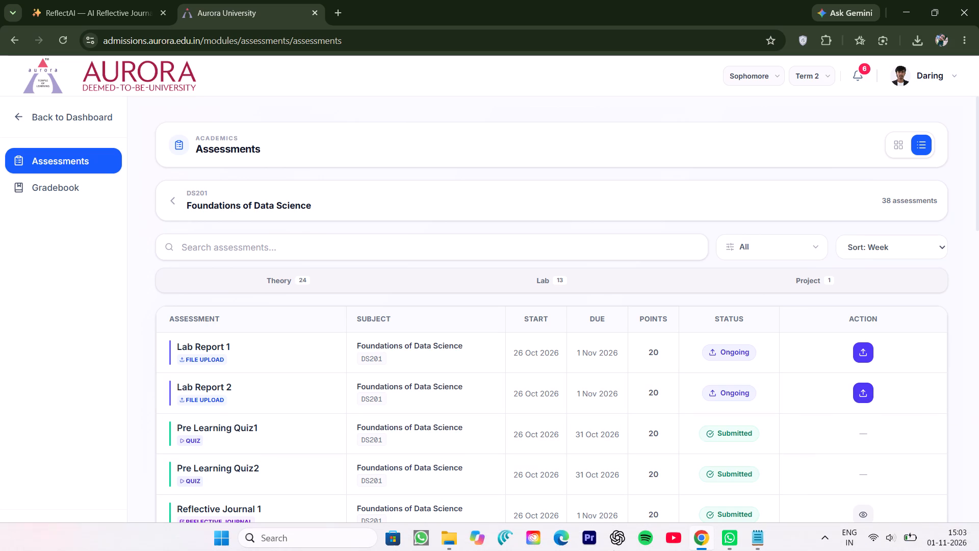
left_click(167, 196)
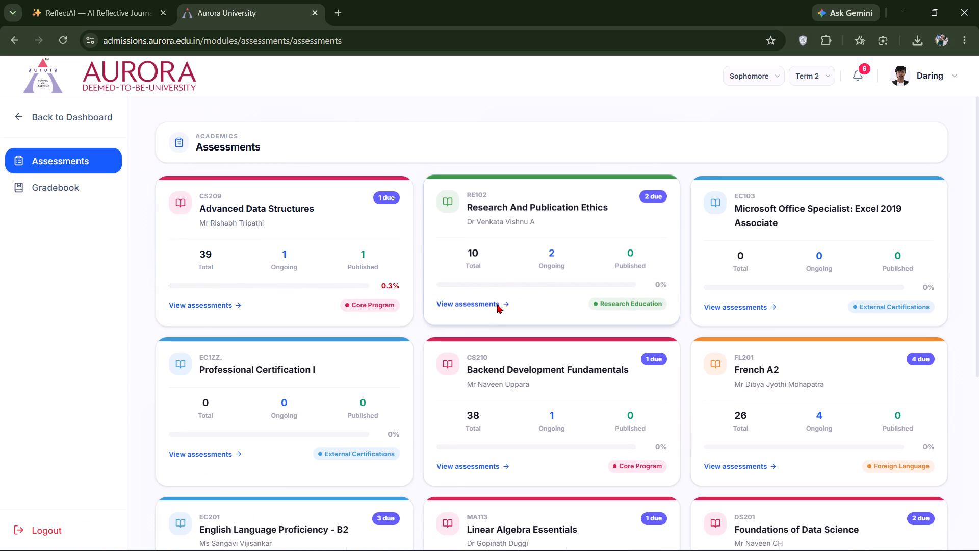
scroll(463, 302, "down", 1)
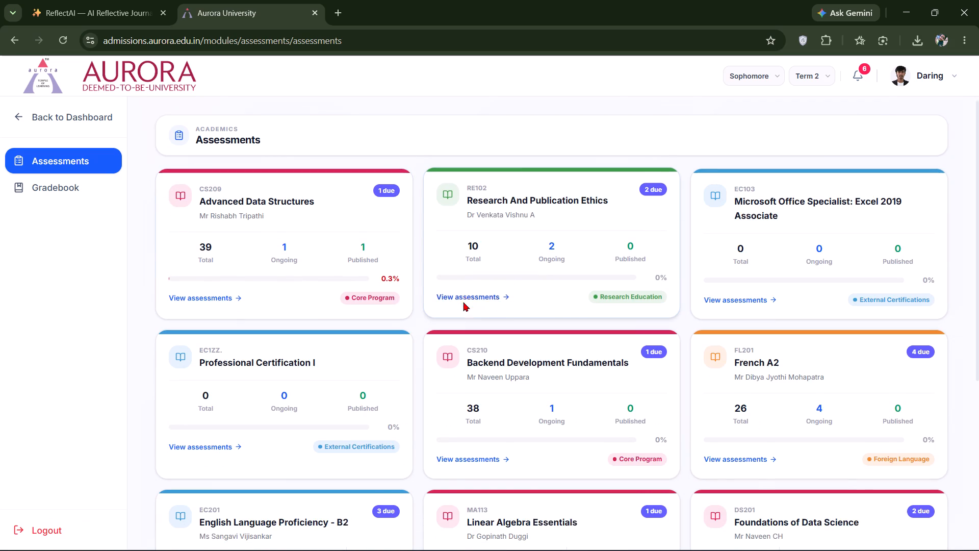
scroll(463, 302, "down", 3)
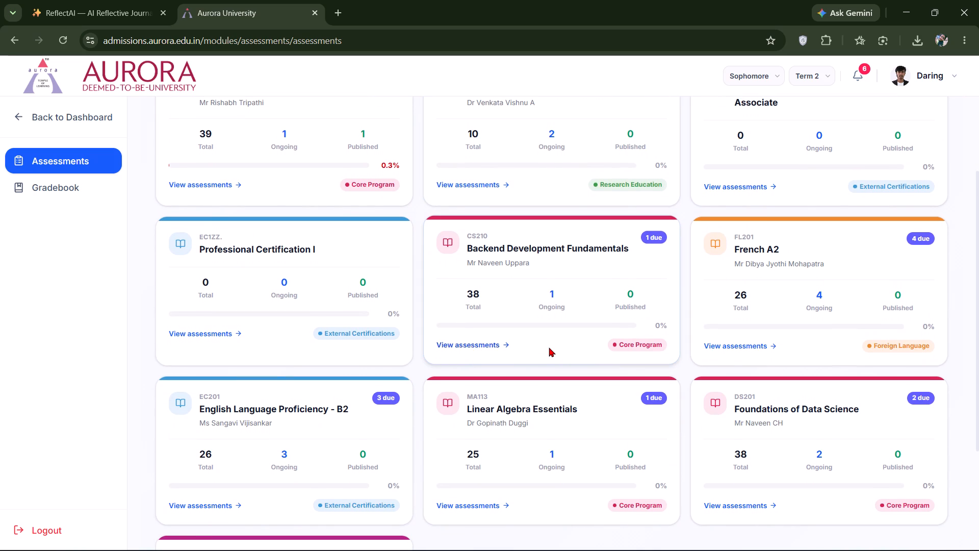
Open the Advanced Data Structures assessments from the course cards and examine the status and due dates of the lab reports.
scroll(549, 347, "down", 3)
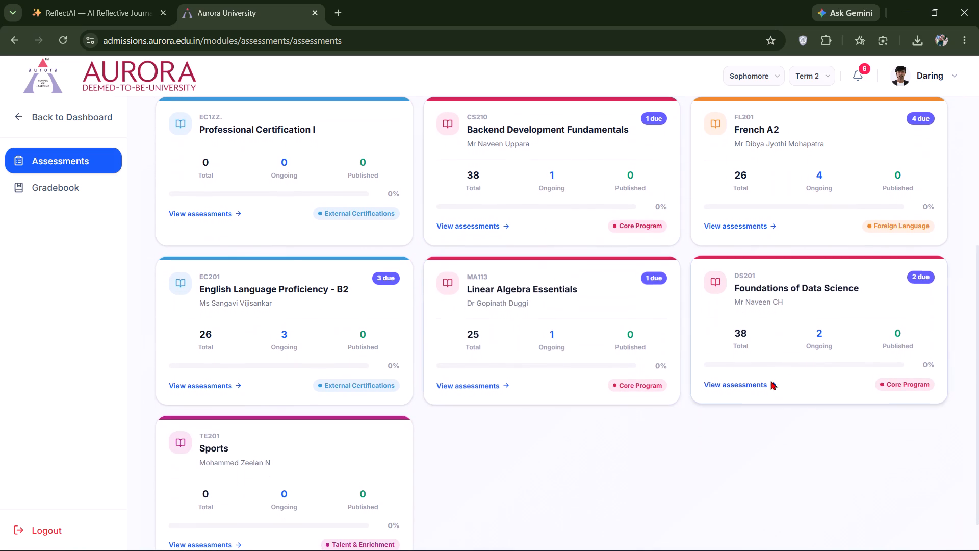
scroll(398, 406, "down", 2)
scroll(398, 406, "up", 1)
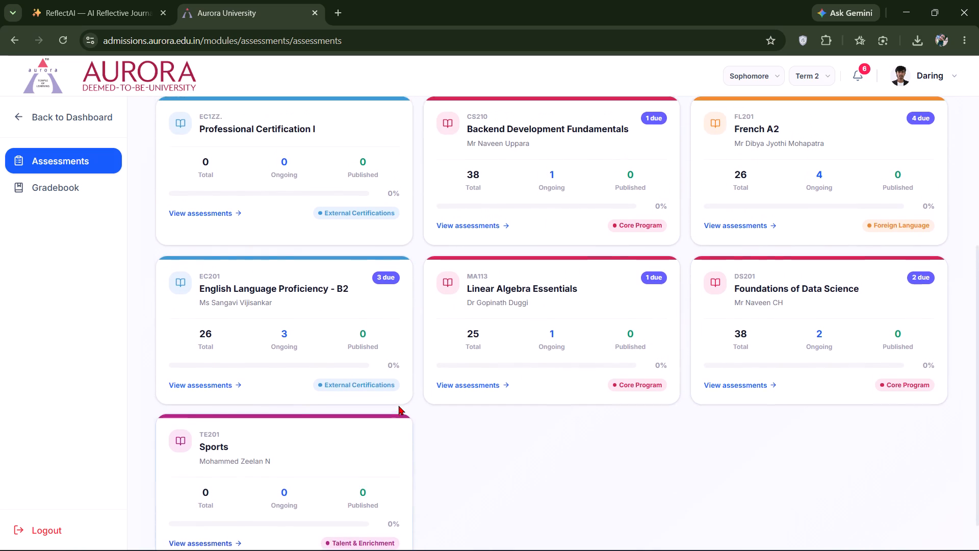
scroll(398, 406, "up", 2)
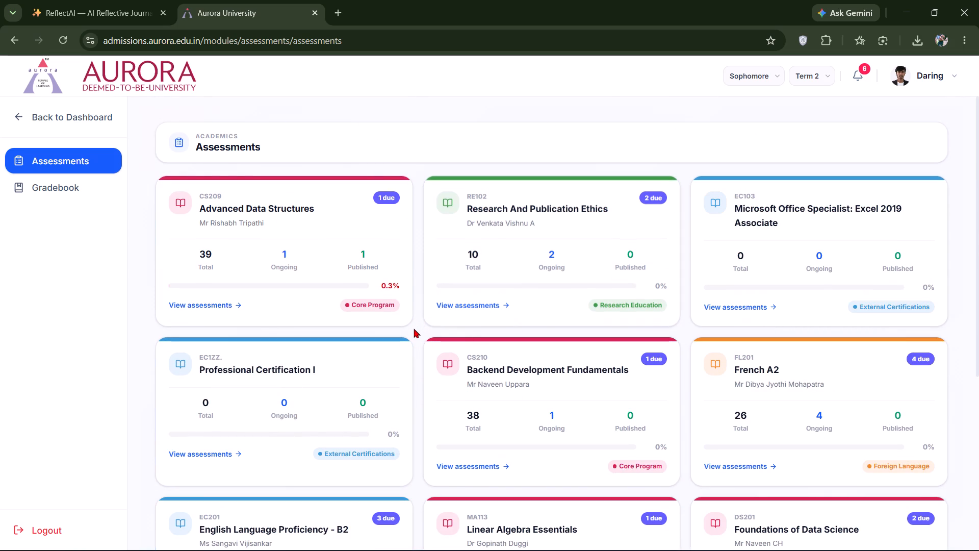
left_click(212, 314)
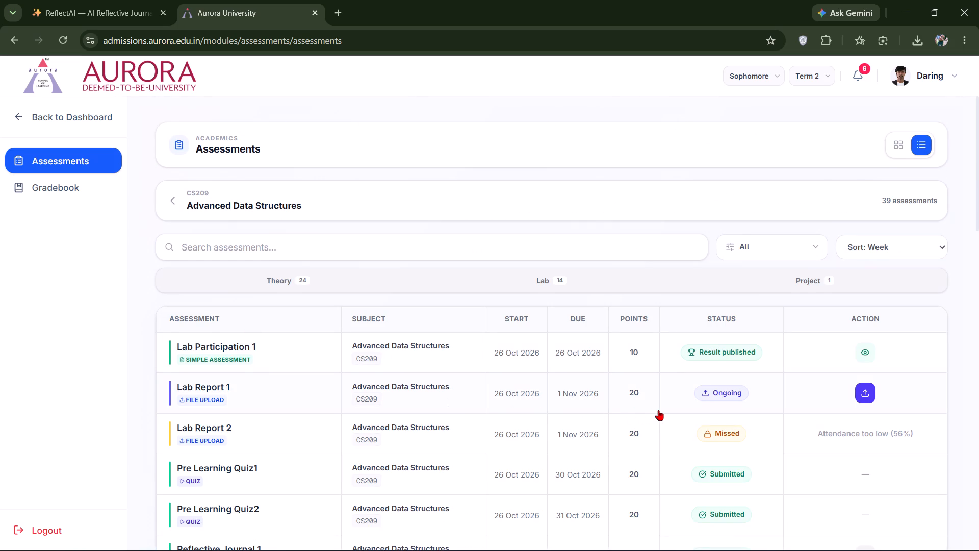
scroll(658, 410, "down", 1)
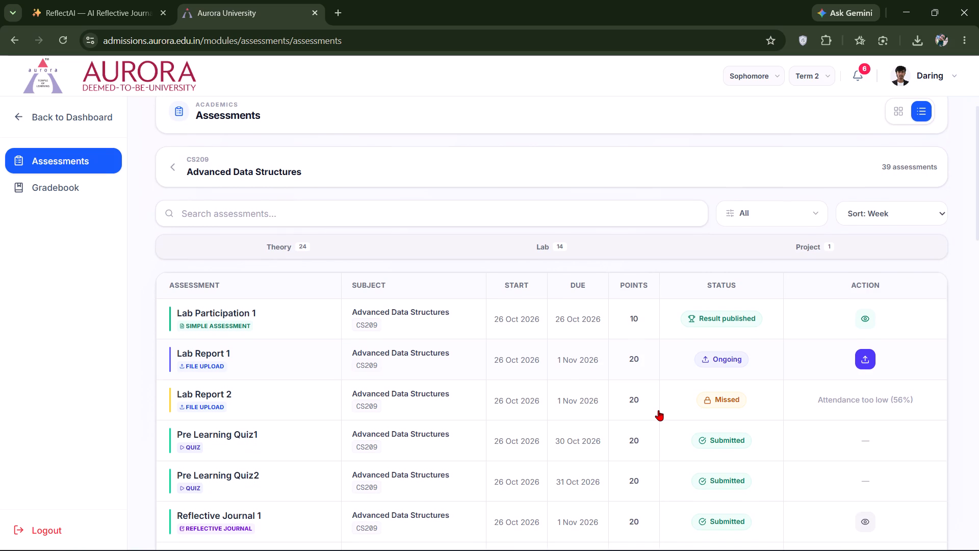
scroll(658, 410, "down", 2)
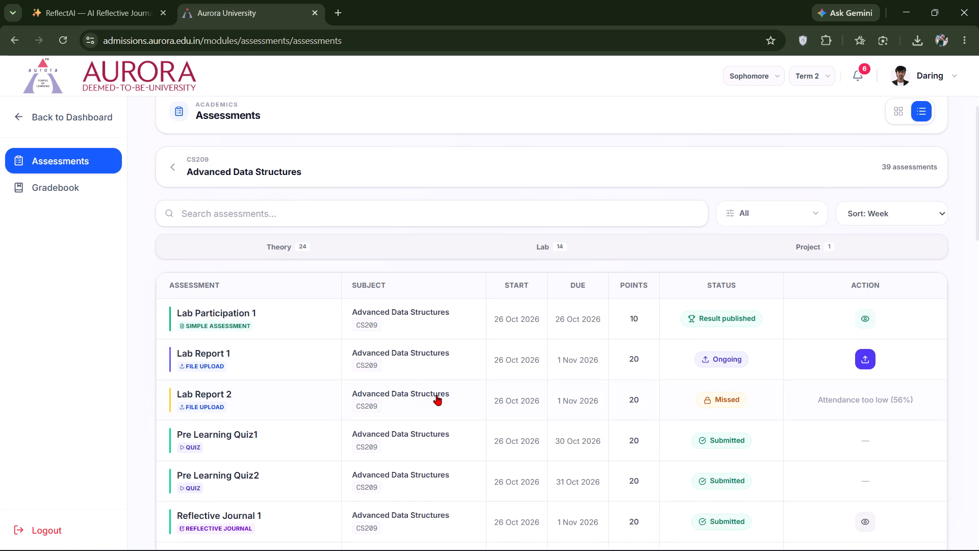